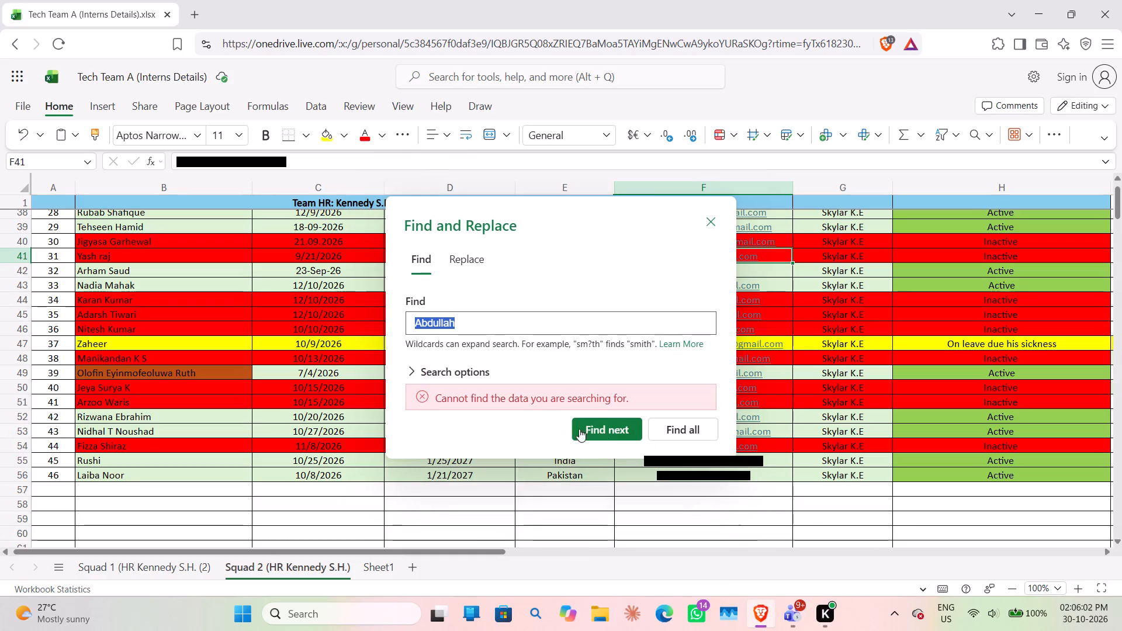
Search the Squad 2 sheet for "Abdullah", trying both the next match and all matches.
double_click(626, 425)
triple_click(624, 418)
triple_click(624, 417)
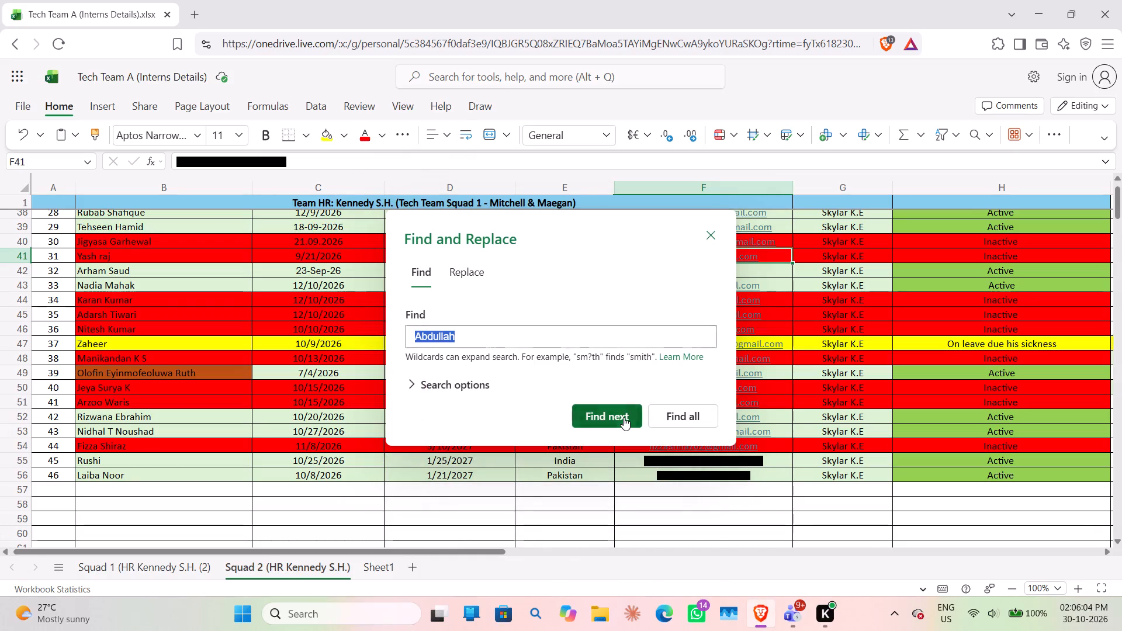
triple_click(623, 417)
click(623, 417)
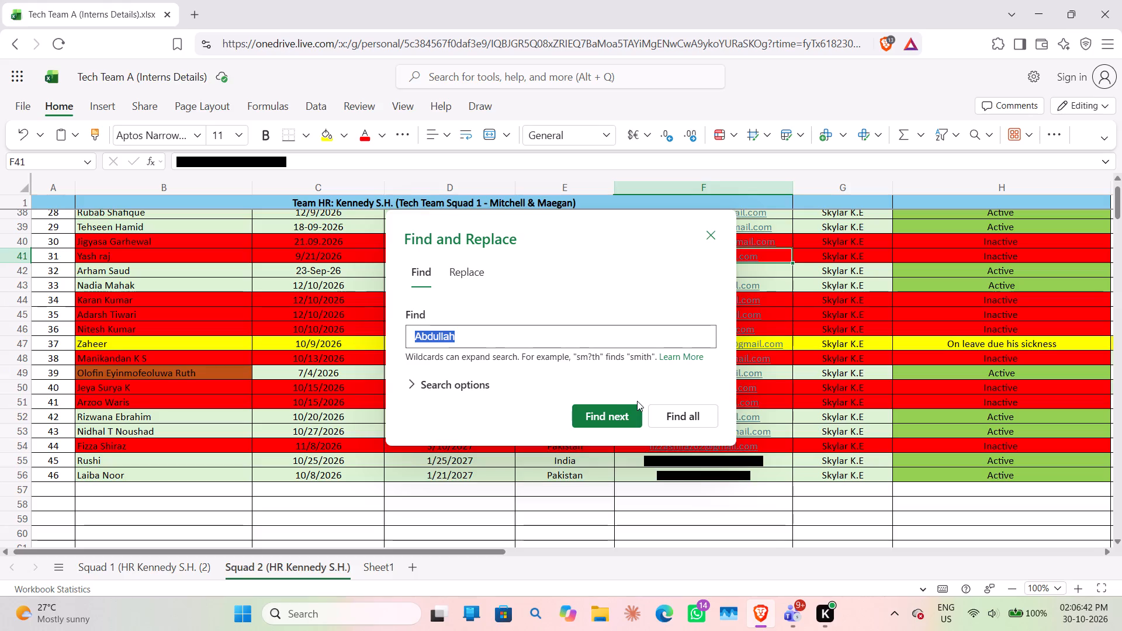
click(683, 414)
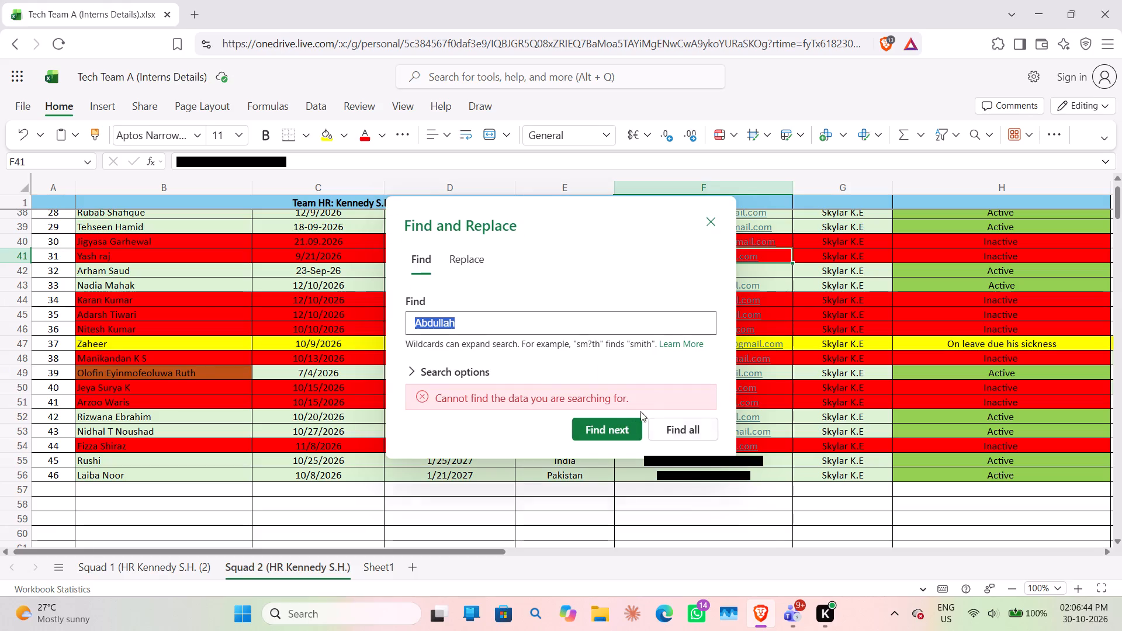
Clear any stray leading characters before "Abdullah" in the search term.
click(476, 324)
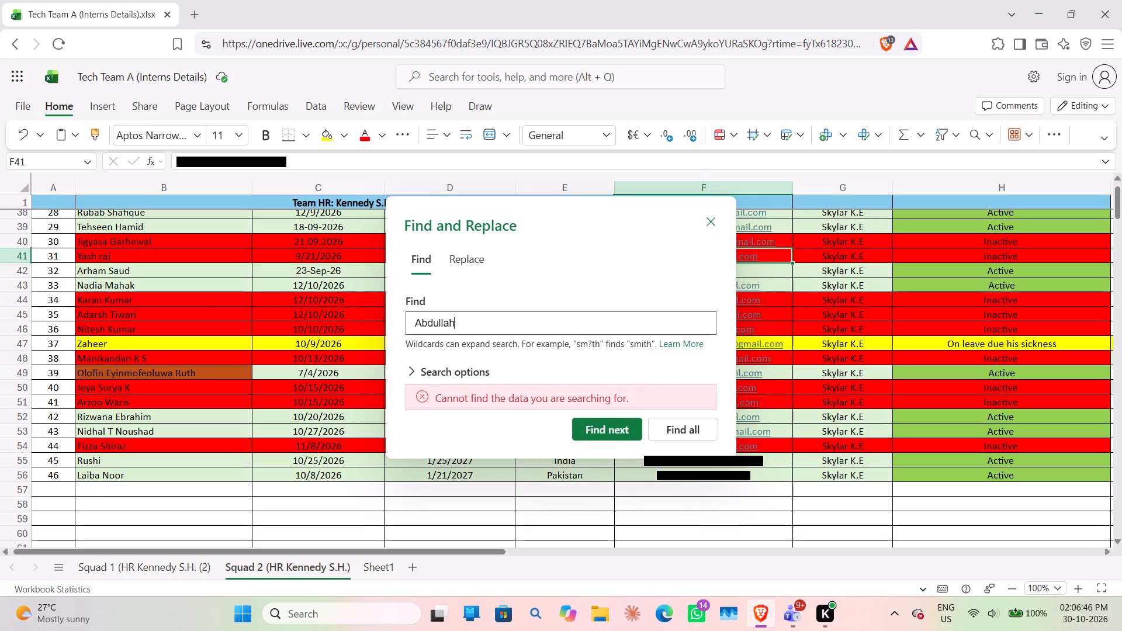
click(418, 323)
key(BackSpace)
key(BackSpace)
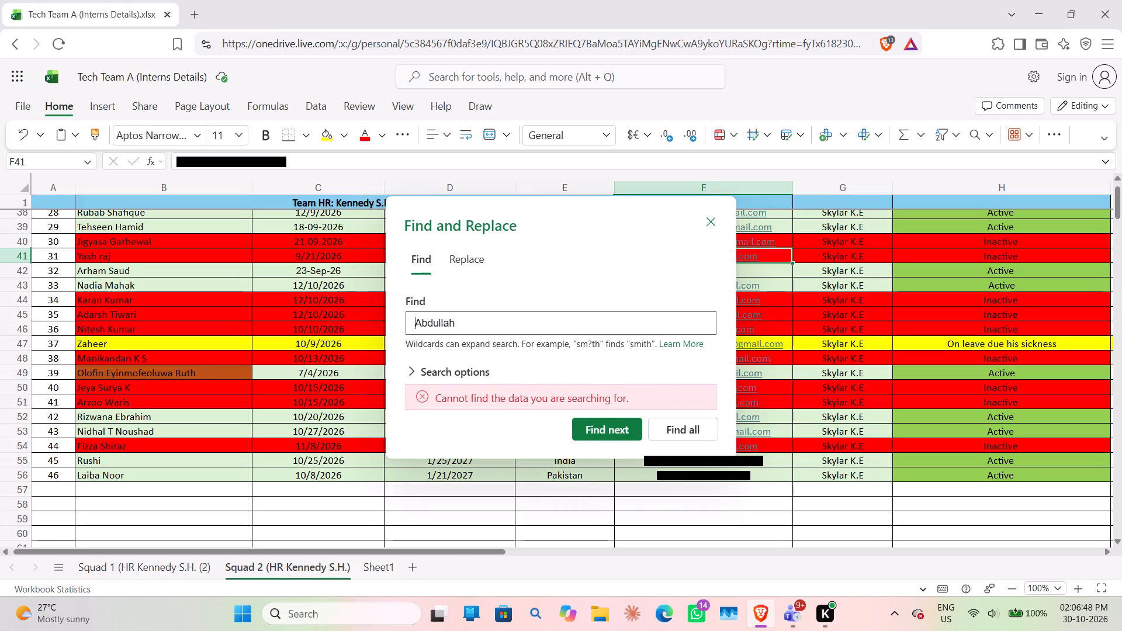
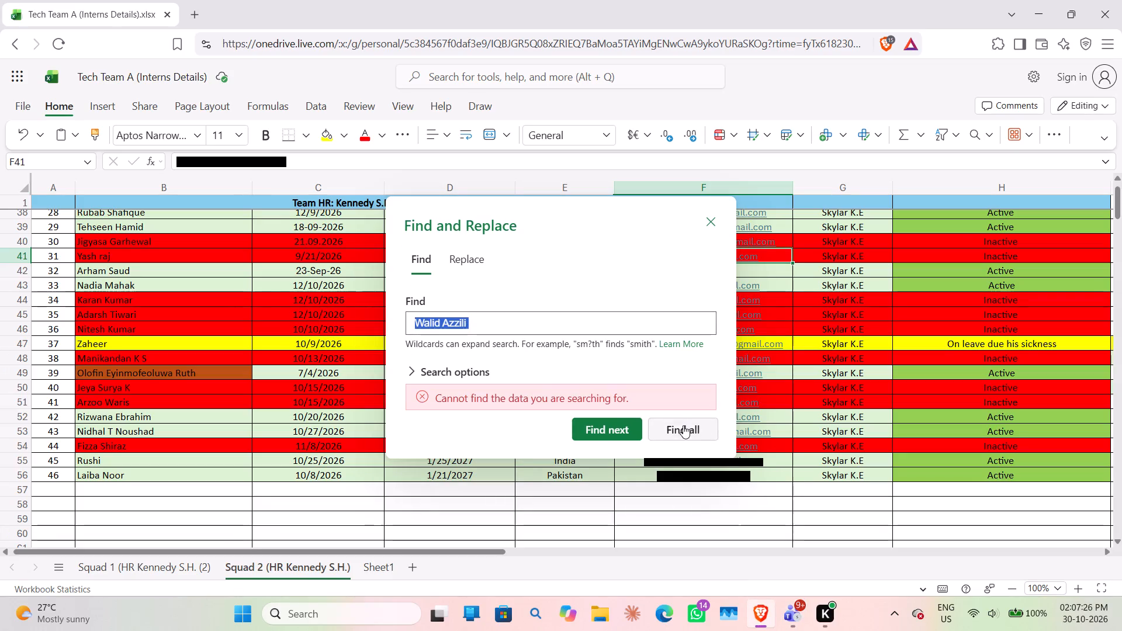
Clear any stray trailing character from the intern's full name in the search term and search Squad 2 again for all matches and the next match.
click(480, 323)
key(BackSpace)
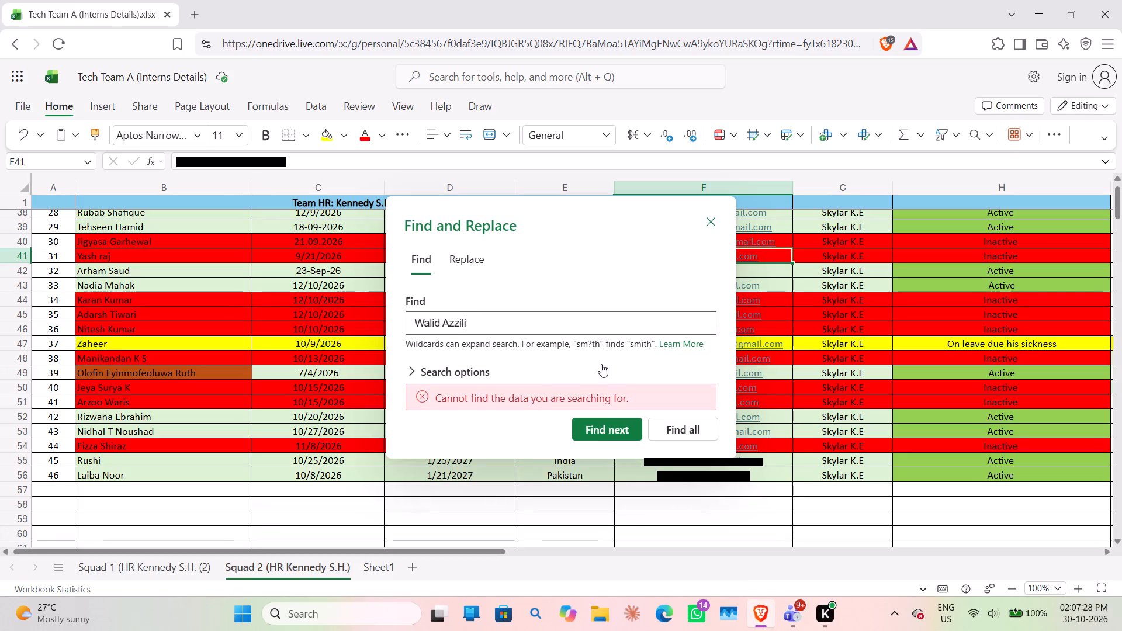
triple_click(689, 426)
click(687, 425)
click(614, 415)
triple_click(614, 422)
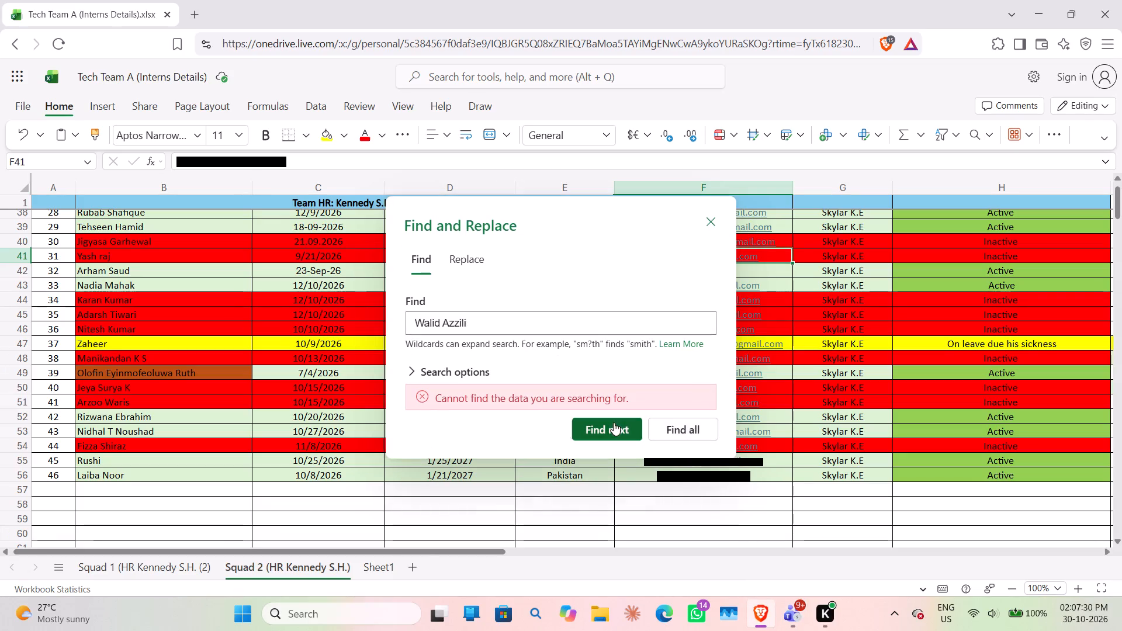
triple_click(614, 418)
triple_click(613, 418)
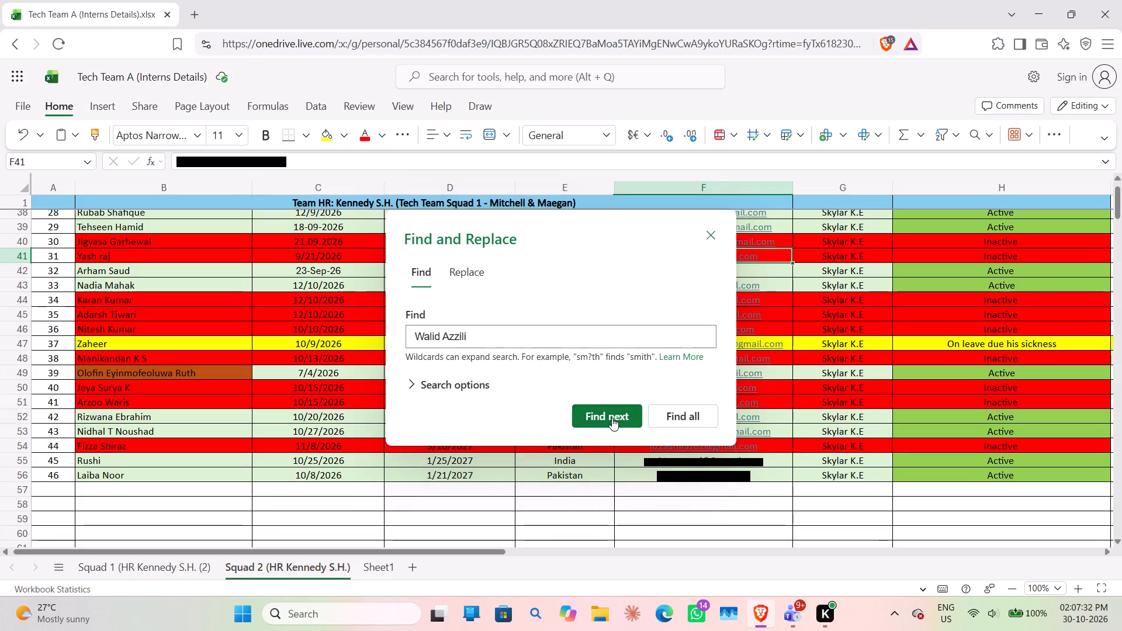
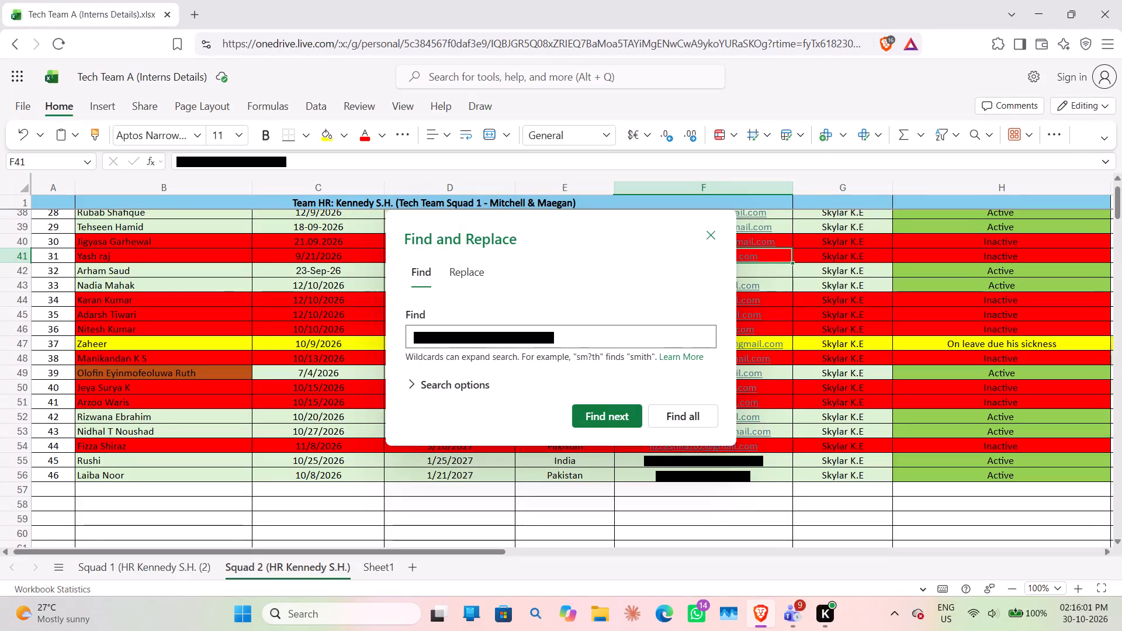
Switch to the Squad 1 sheet and find all matches for the current search term there.
click(198, 559)
click(680, 412)
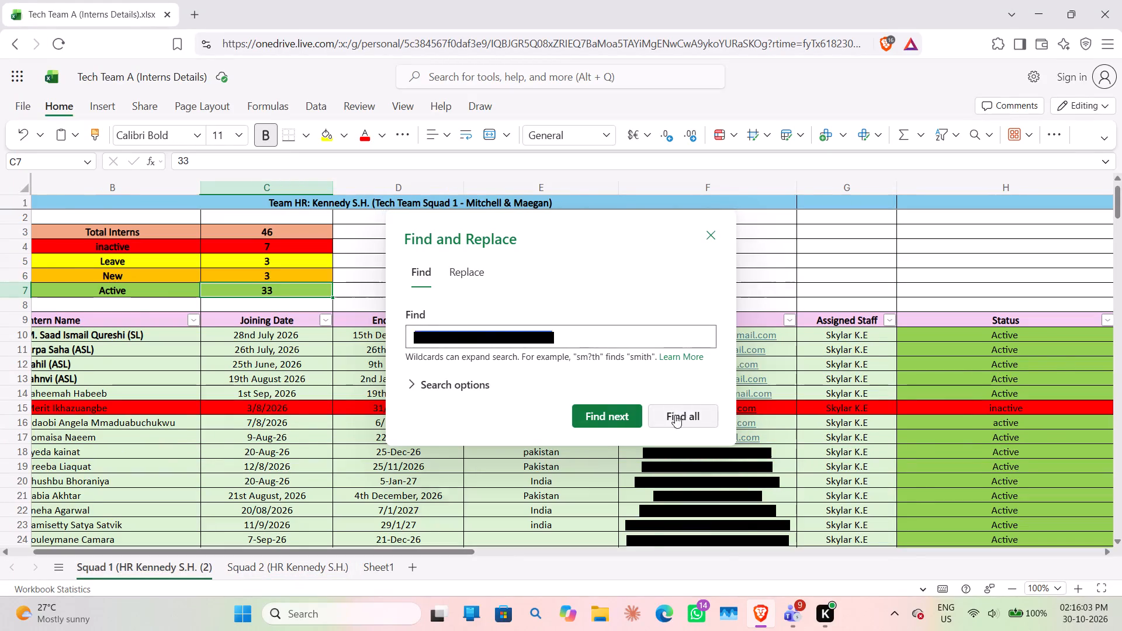
click(675, 415)
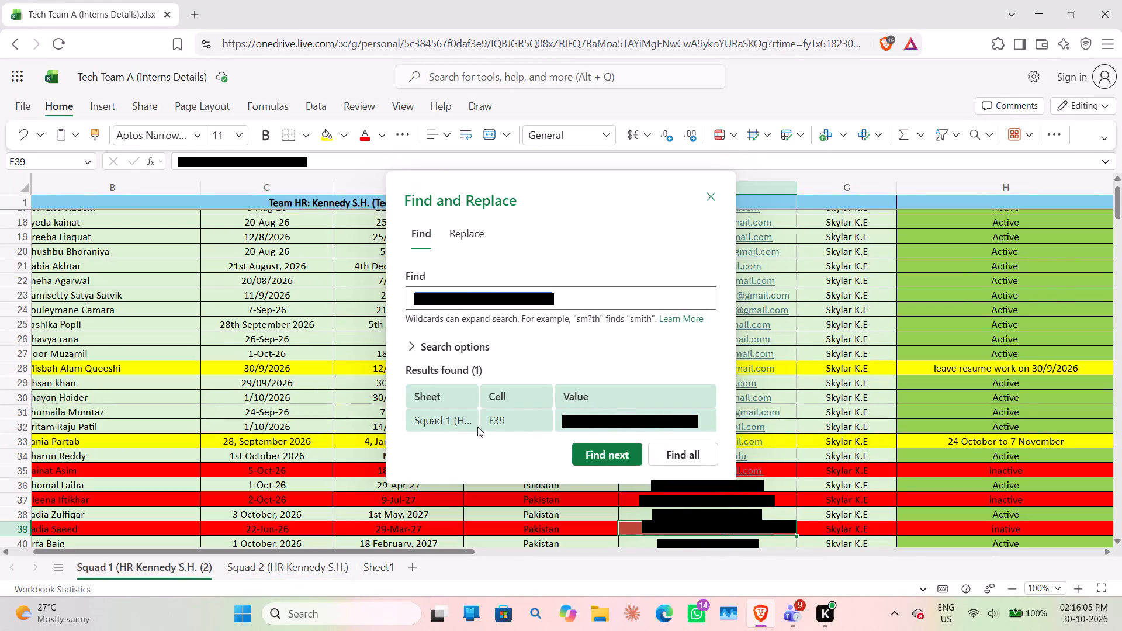
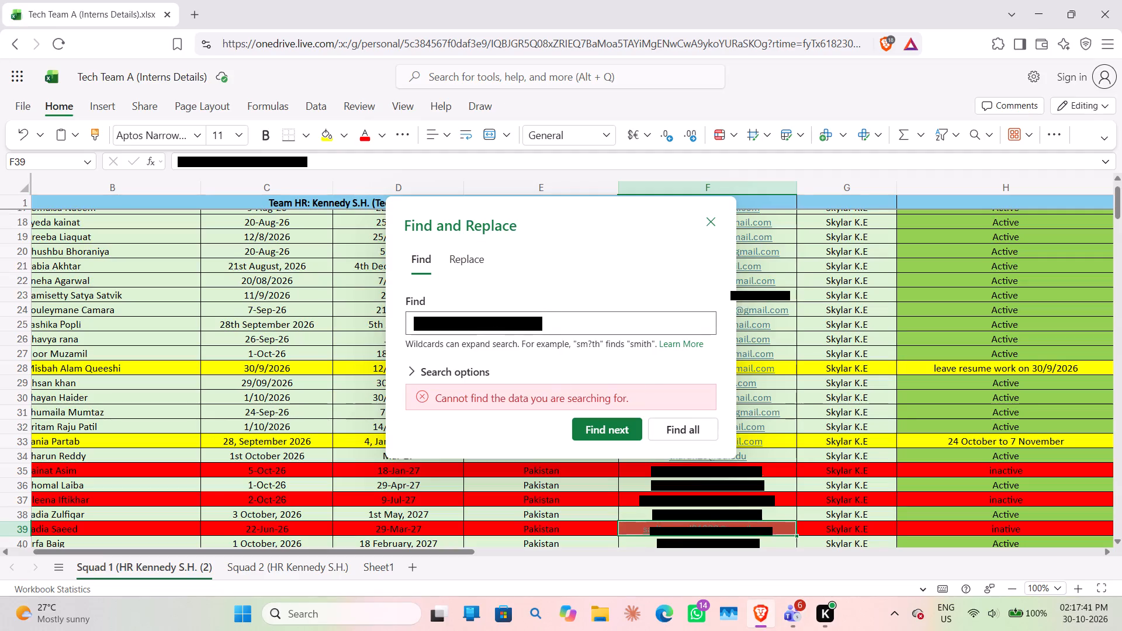
Replace the search term with the other e-mail address from the clipboard history and find all its matches on the Squad 1 sheet.
key(super+v)
click(529, 325)
double_click(500, 323)
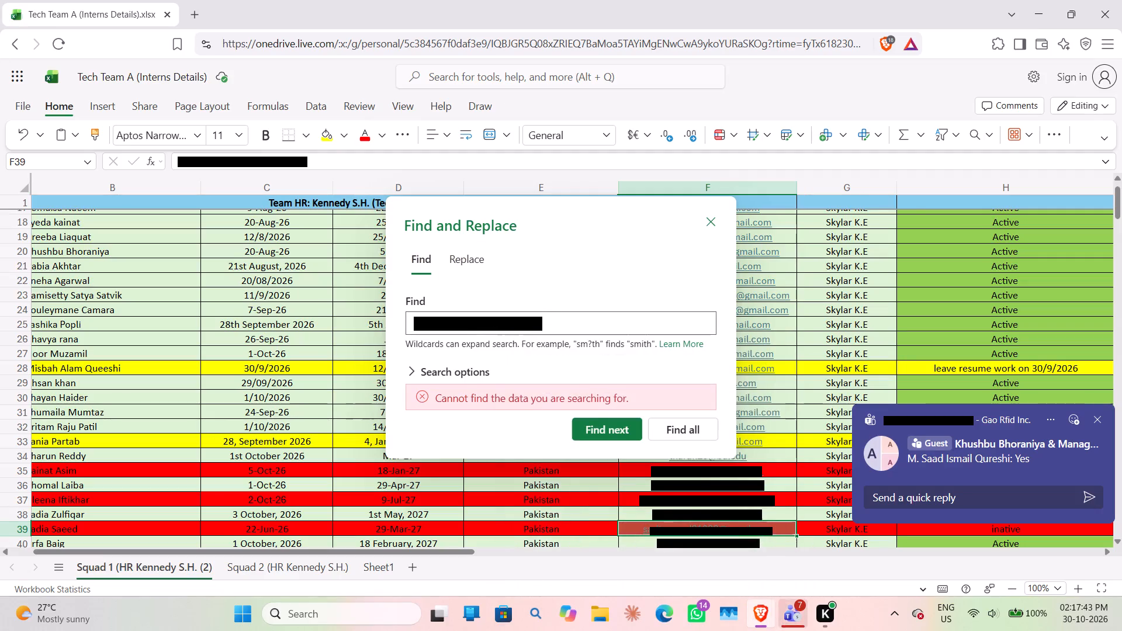
double_click(500, 323)
key(super+v)
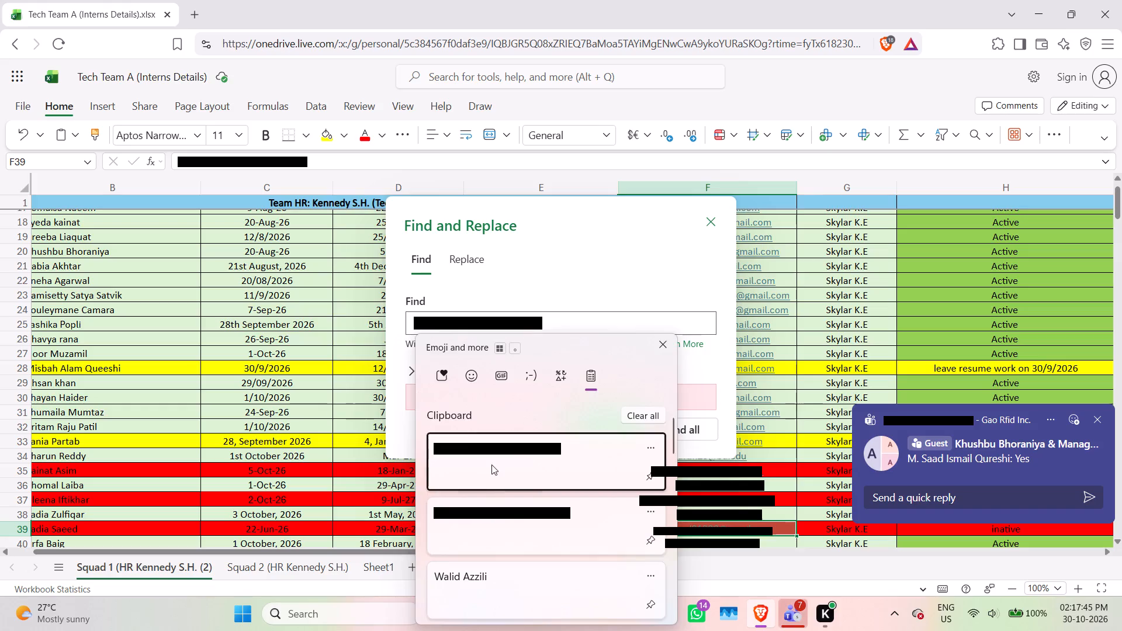
click(498, 509)
key(ctrl+v)
click(670, 427)
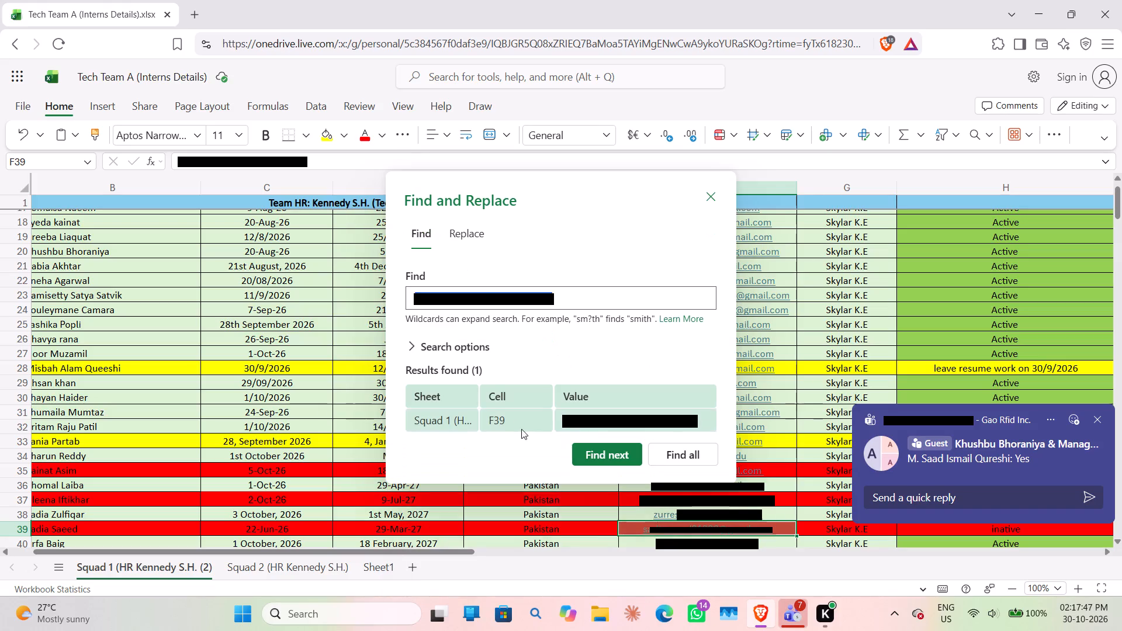
Go to the found entry at F39 and delete the whole row 39 from the Squad 1 sheet.
click(515, 423)
click(18, 533)
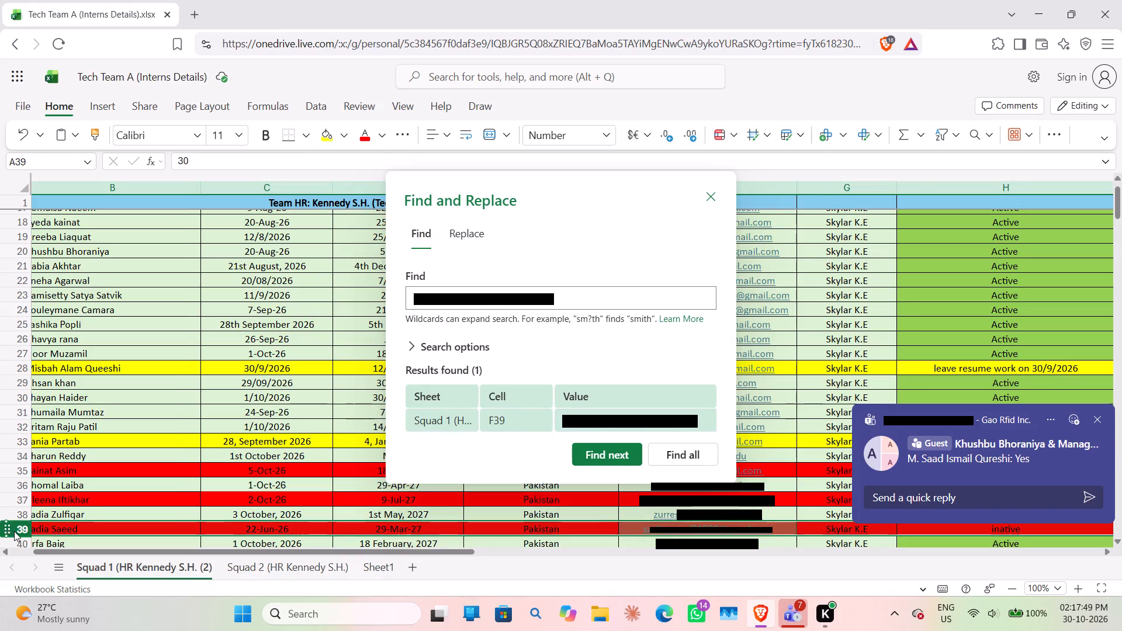
right_click(14, 531)
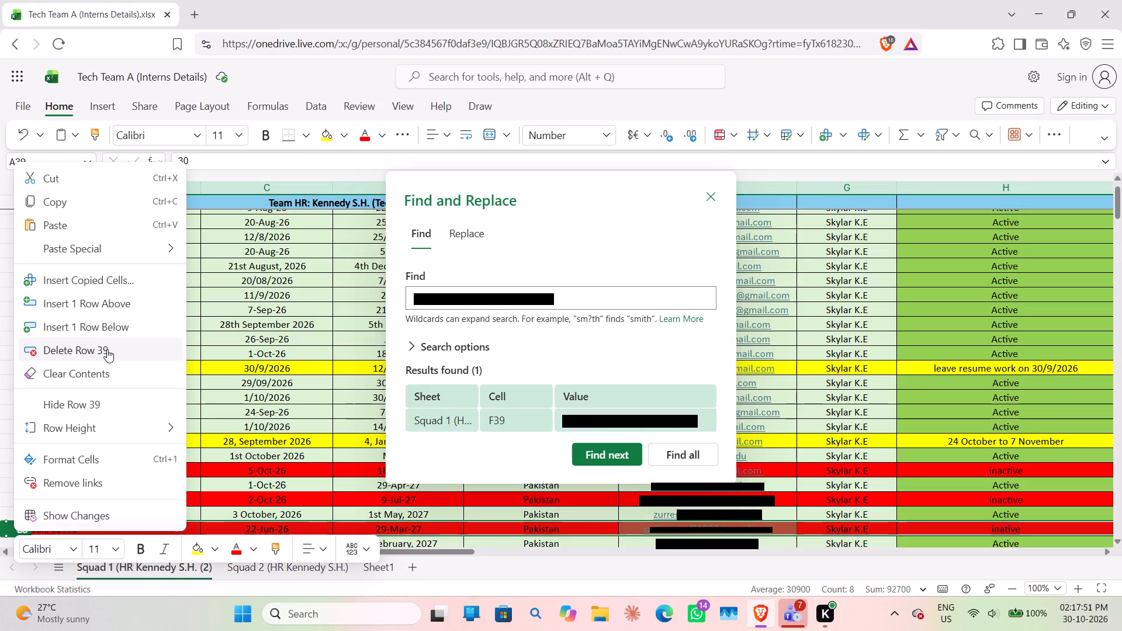
click(107, 349)
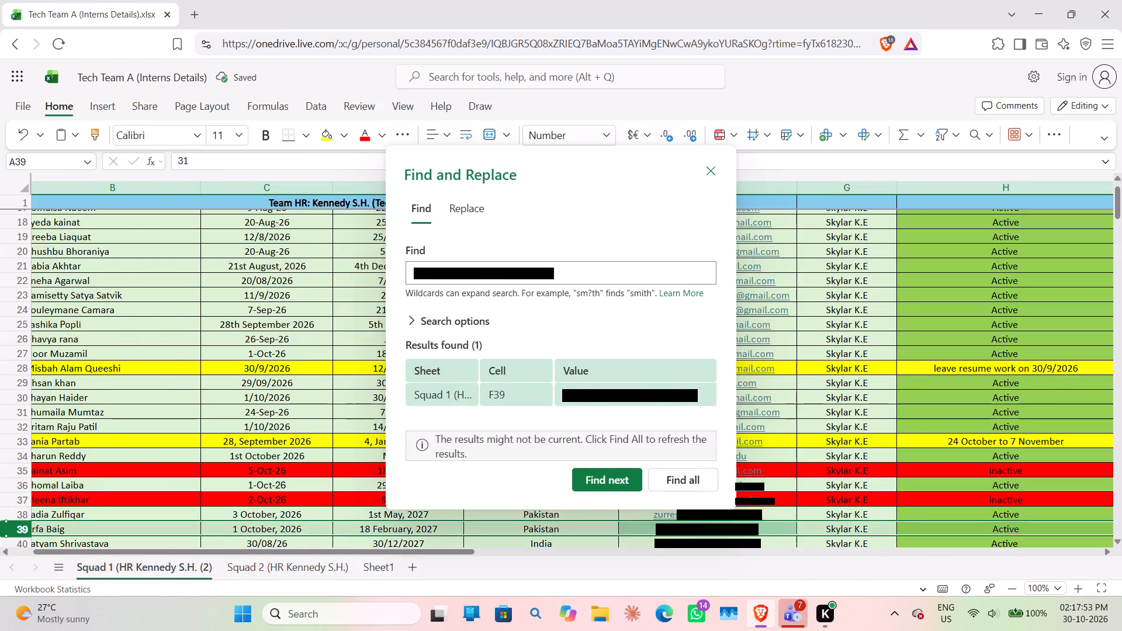
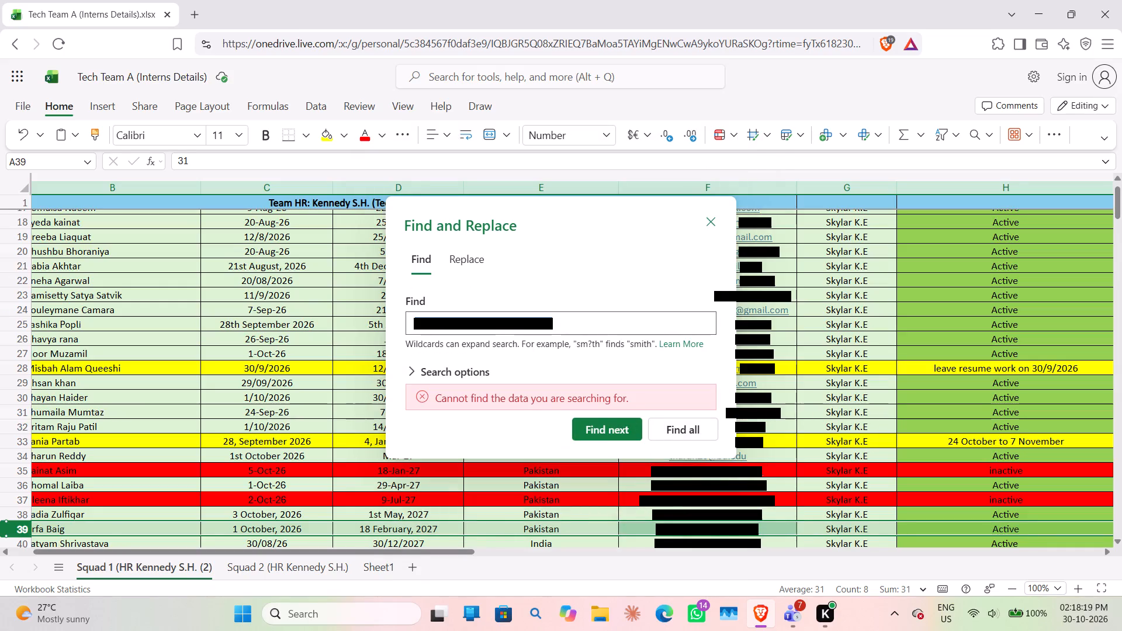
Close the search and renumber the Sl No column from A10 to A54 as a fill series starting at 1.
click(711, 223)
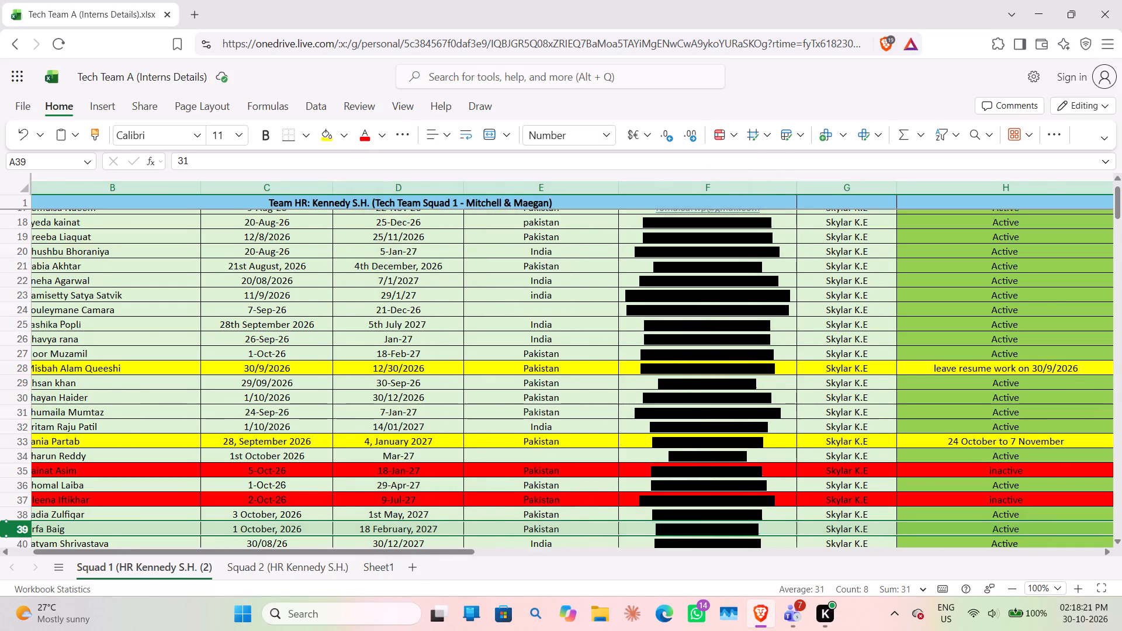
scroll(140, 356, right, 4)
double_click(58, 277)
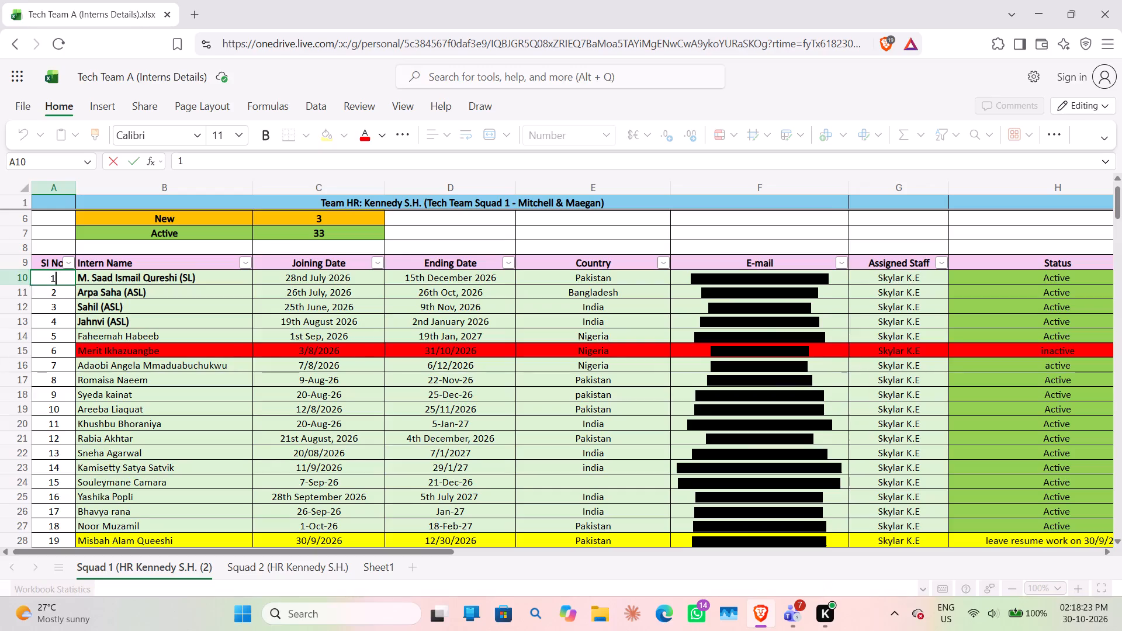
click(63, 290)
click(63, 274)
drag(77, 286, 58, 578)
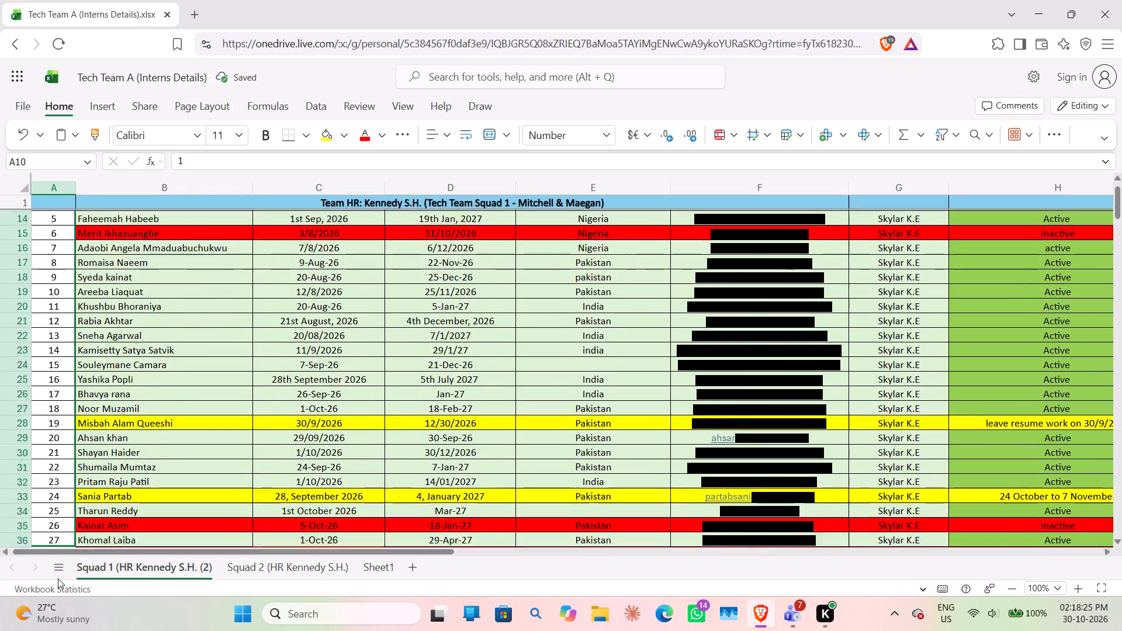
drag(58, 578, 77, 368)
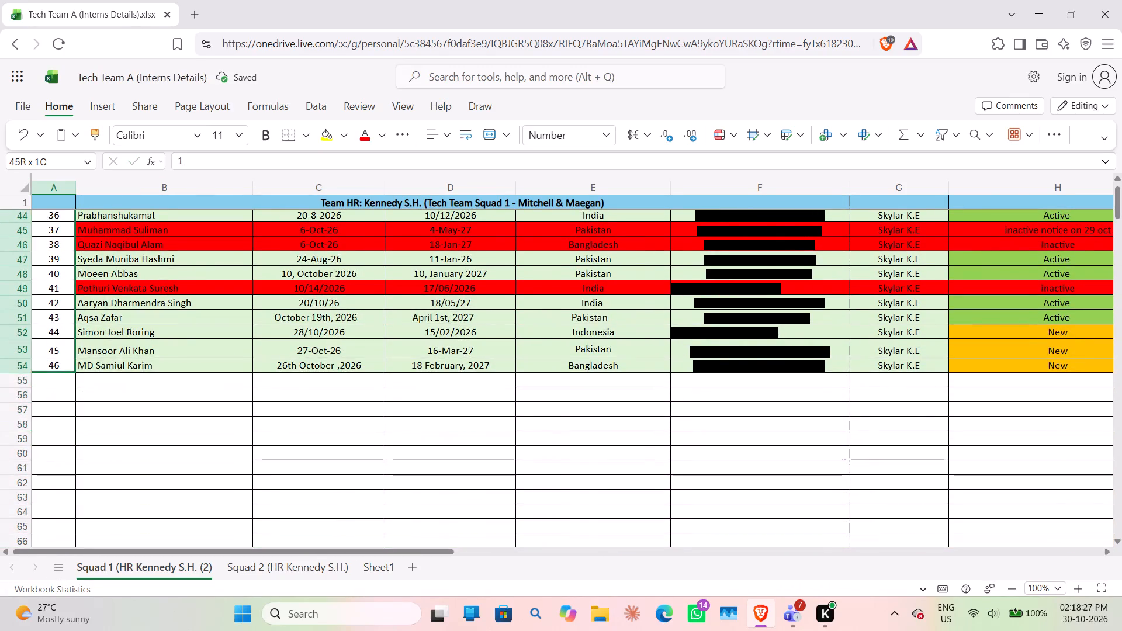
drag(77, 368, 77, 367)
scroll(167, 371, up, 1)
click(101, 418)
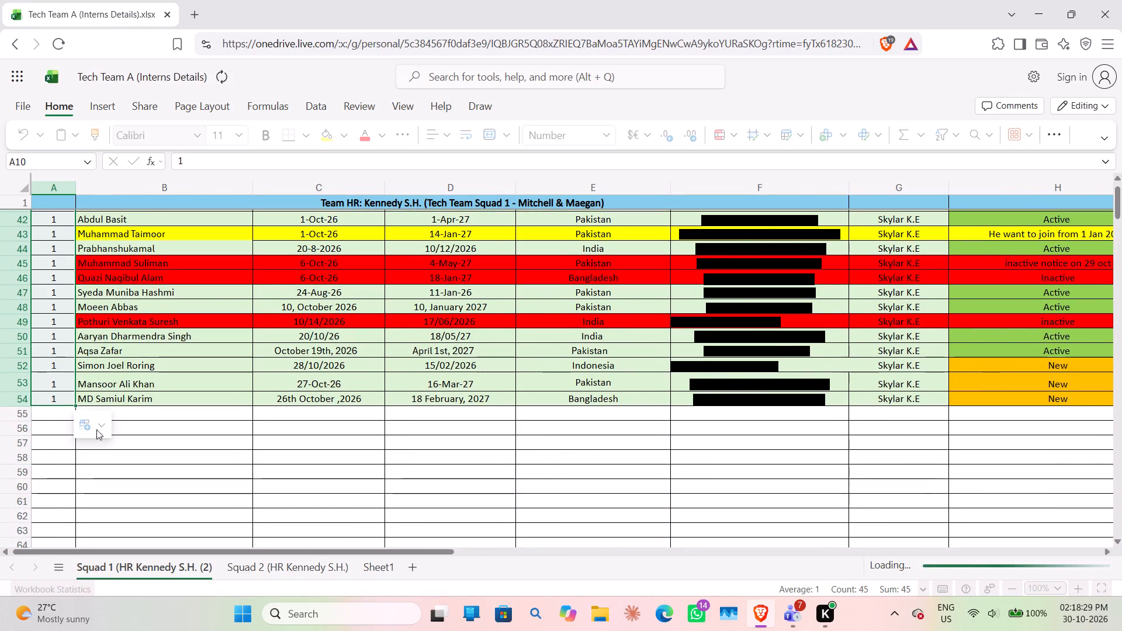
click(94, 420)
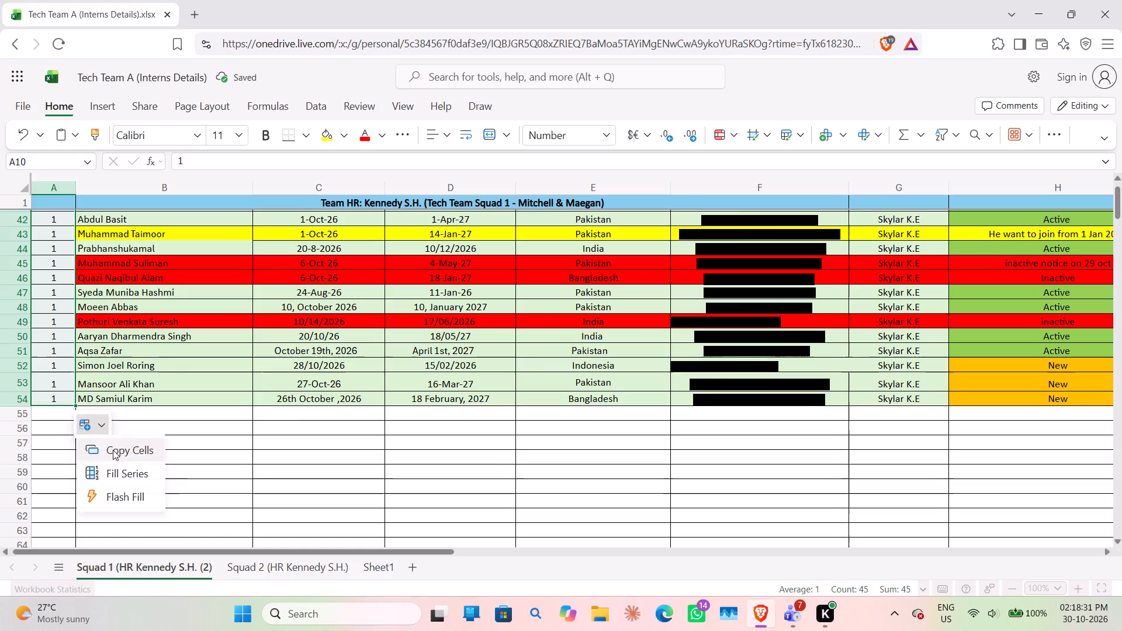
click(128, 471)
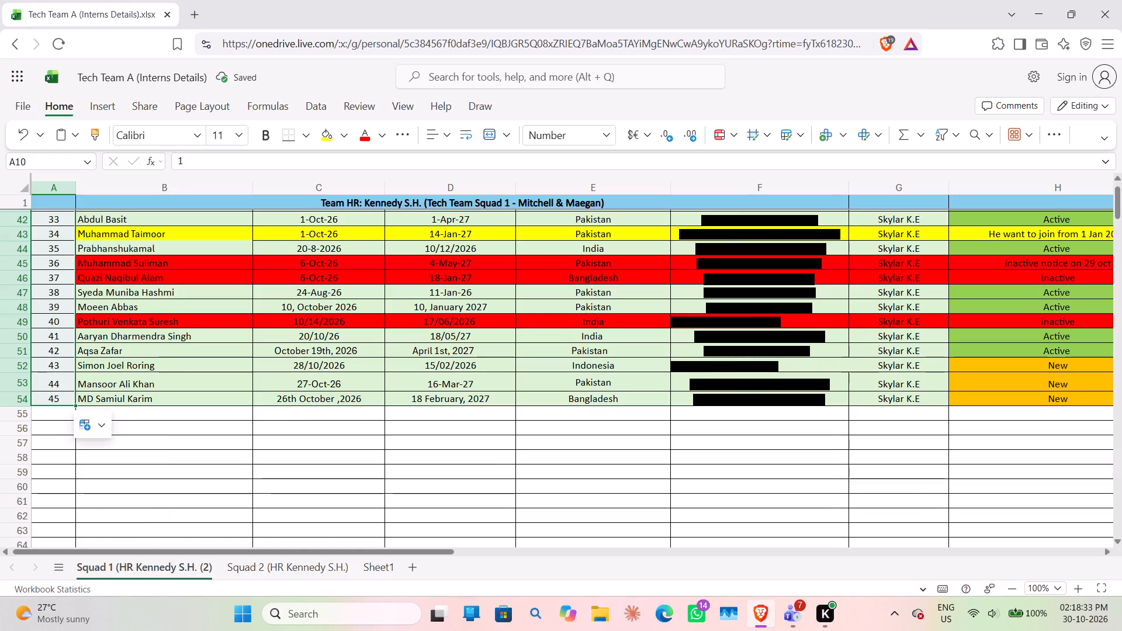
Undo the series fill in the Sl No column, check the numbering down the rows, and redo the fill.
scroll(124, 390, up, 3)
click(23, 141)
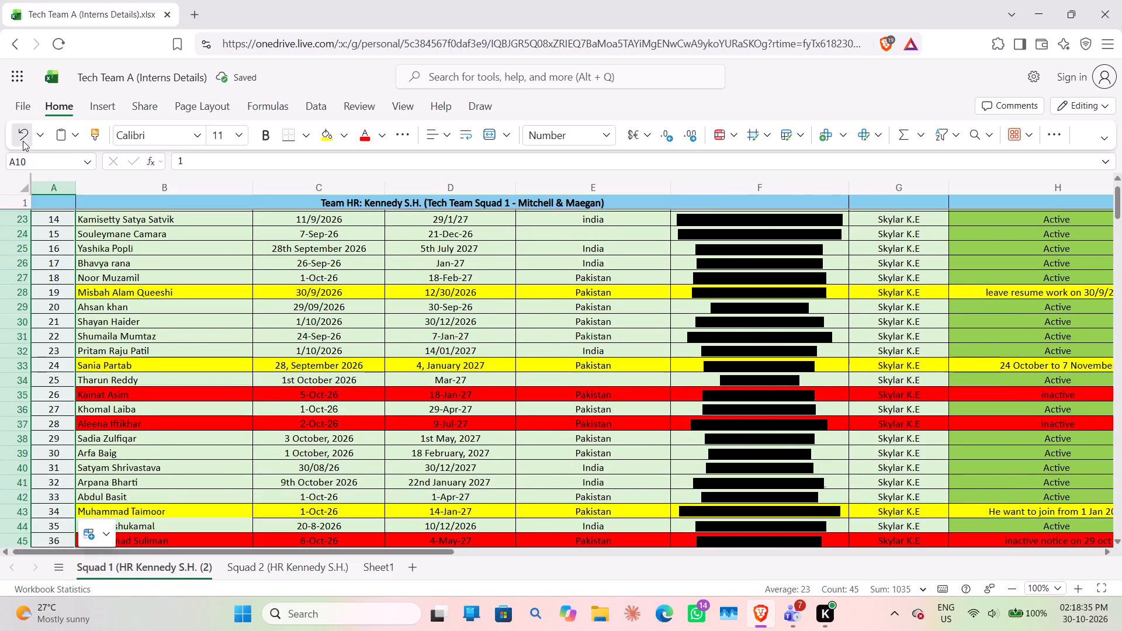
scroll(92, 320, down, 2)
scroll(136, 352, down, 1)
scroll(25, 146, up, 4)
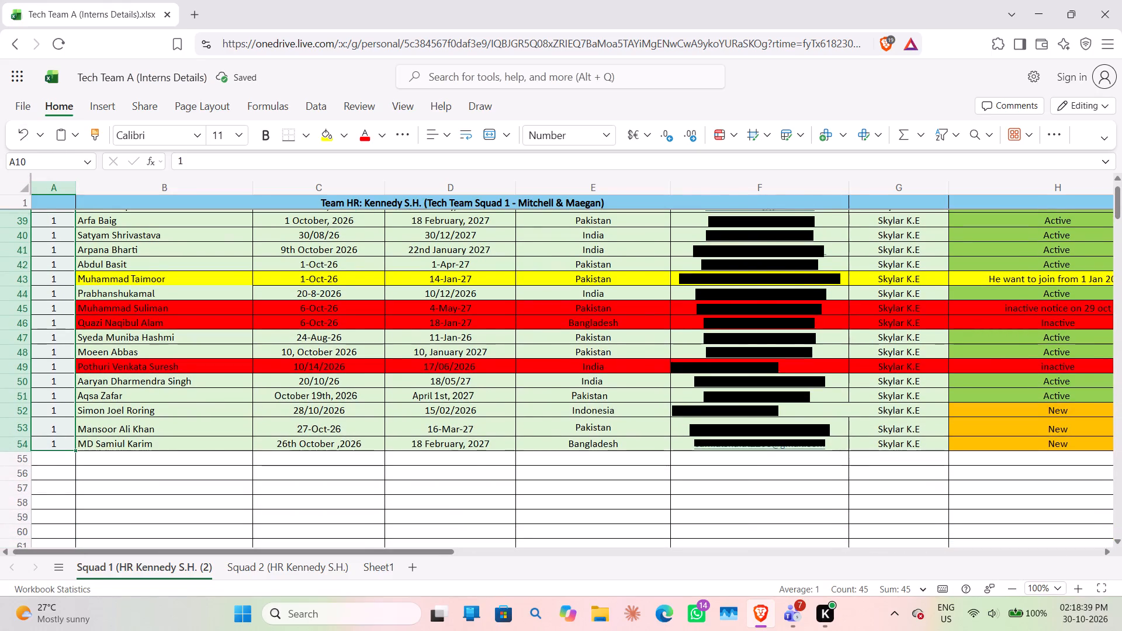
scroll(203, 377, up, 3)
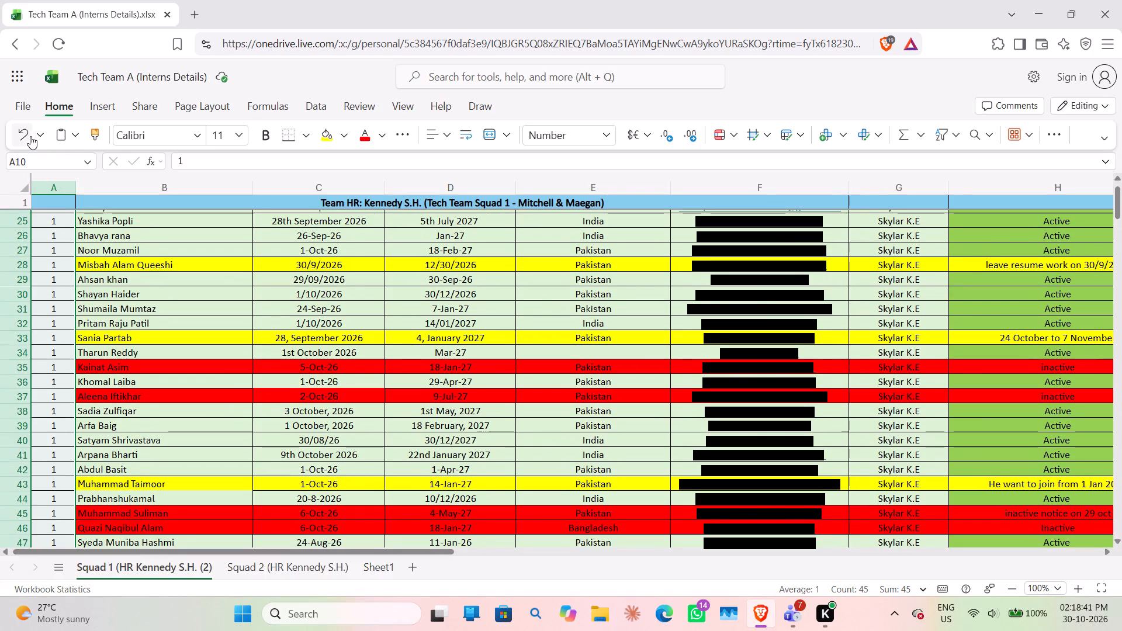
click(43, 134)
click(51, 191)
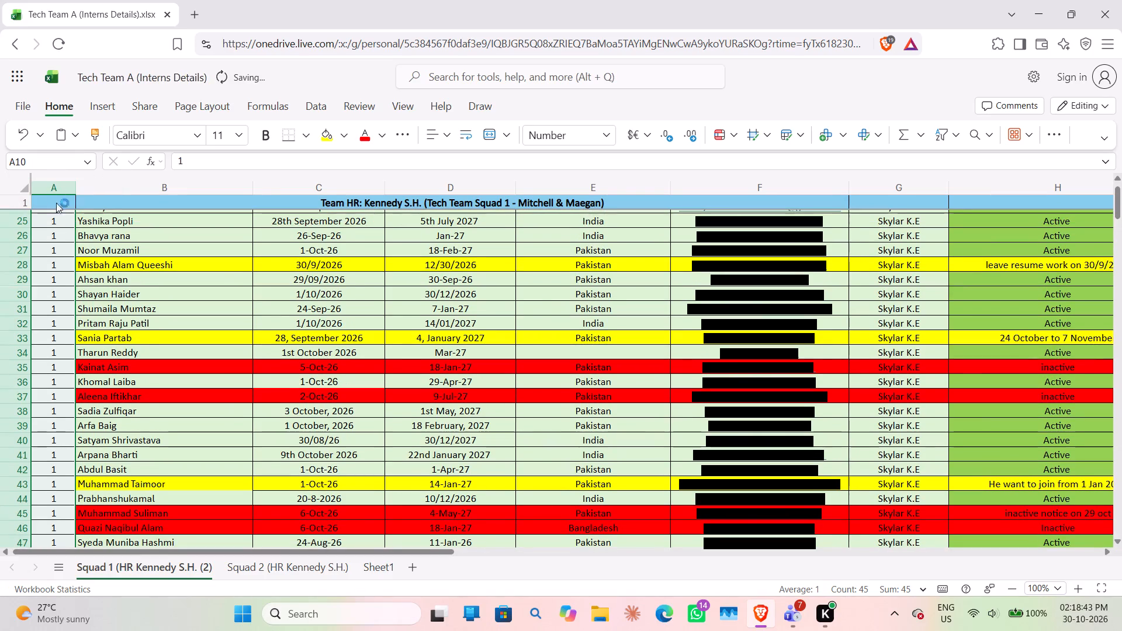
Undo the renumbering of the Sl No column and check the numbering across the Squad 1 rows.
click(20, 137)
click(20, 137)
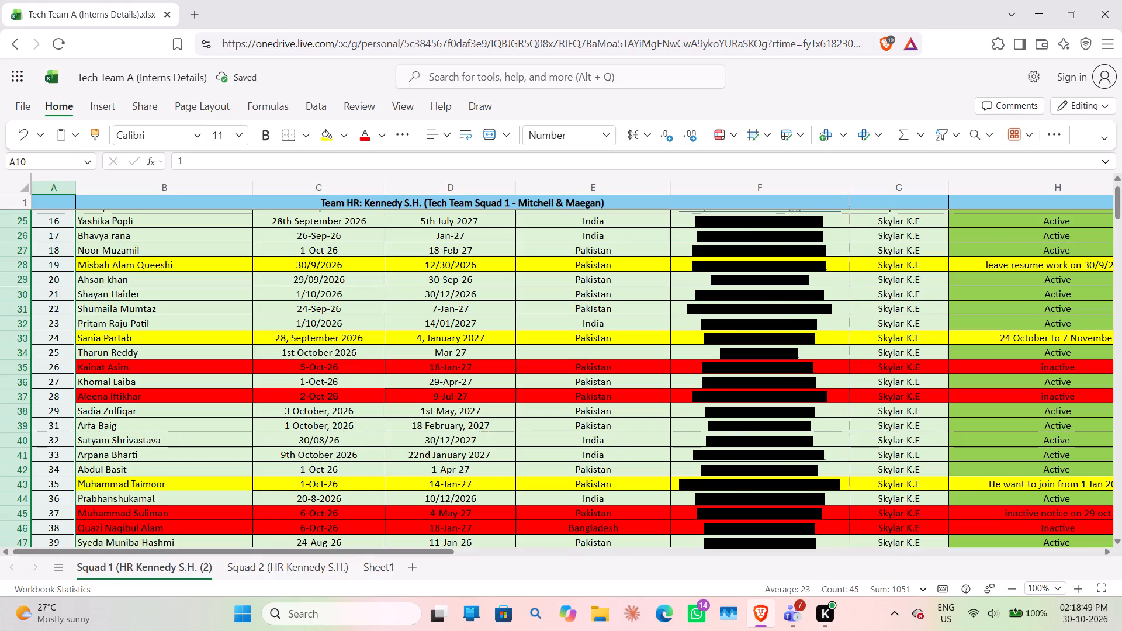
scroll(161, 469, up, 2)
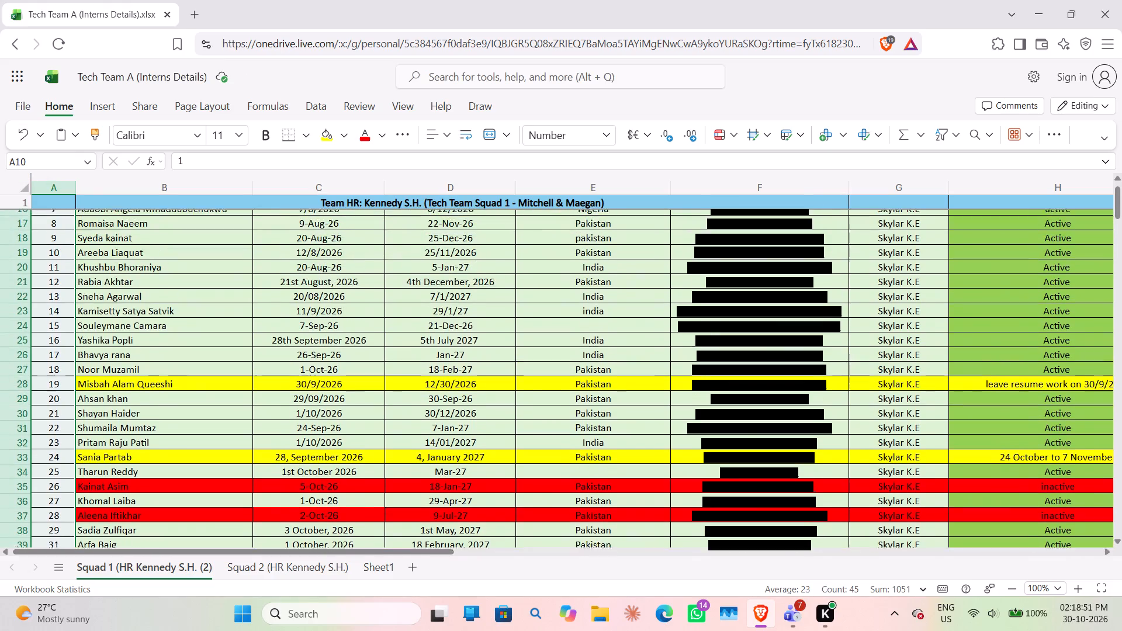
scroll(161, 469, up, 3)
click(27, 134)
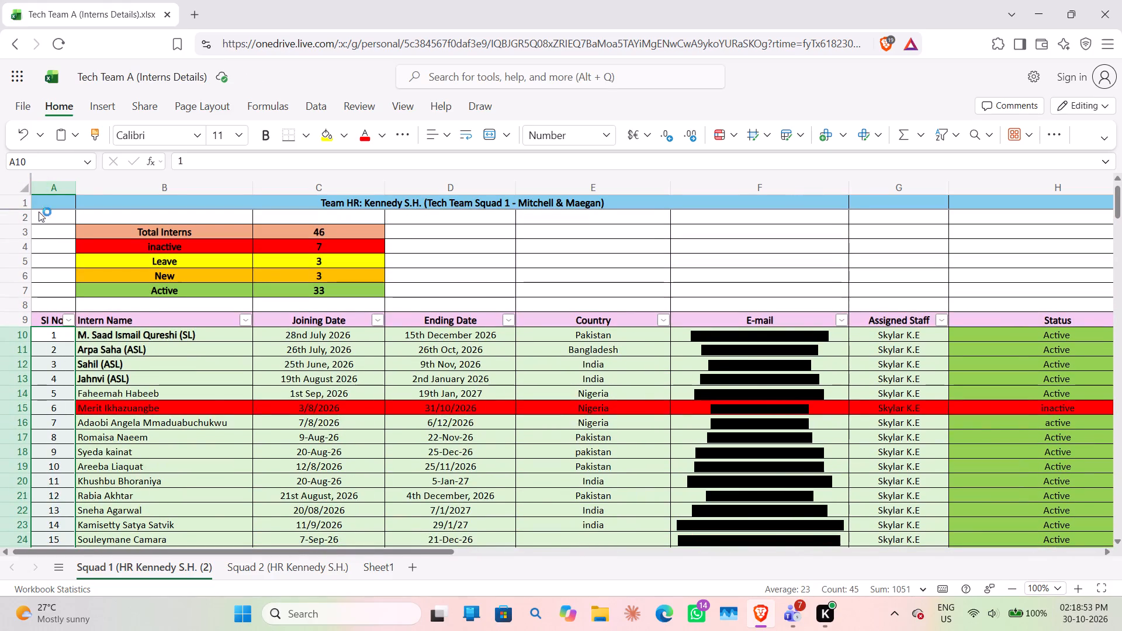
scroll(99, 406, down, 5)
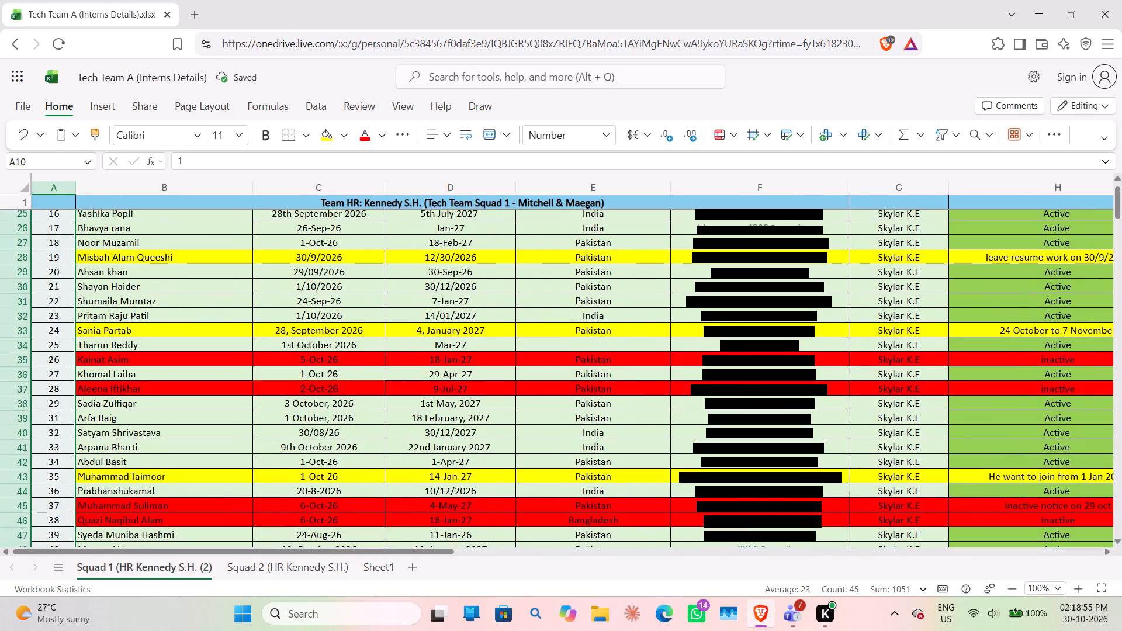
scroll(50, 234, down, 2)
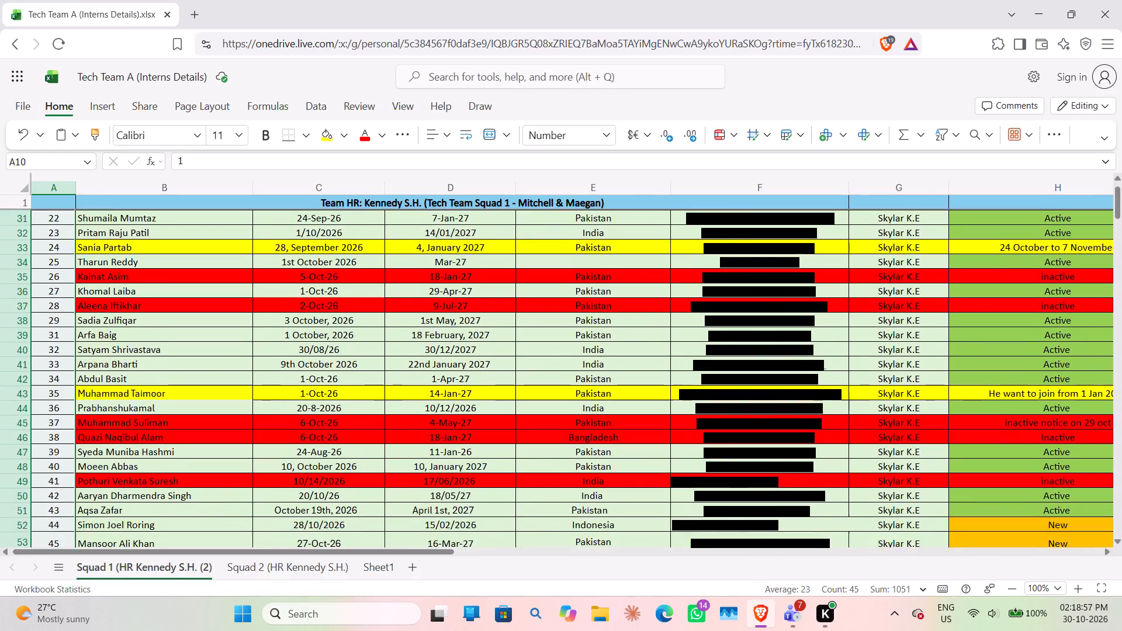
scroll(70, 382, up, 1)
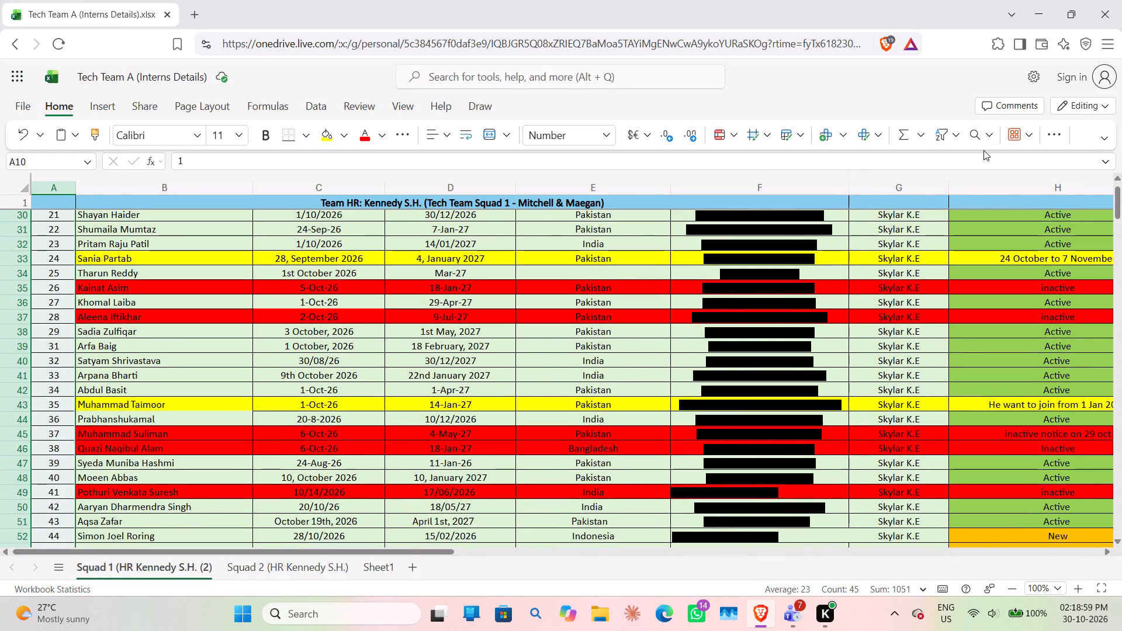
Search the Squad 1 sheet again for all matches of the previously searched e-mail address.
click(972, 134)
click(986, 178)
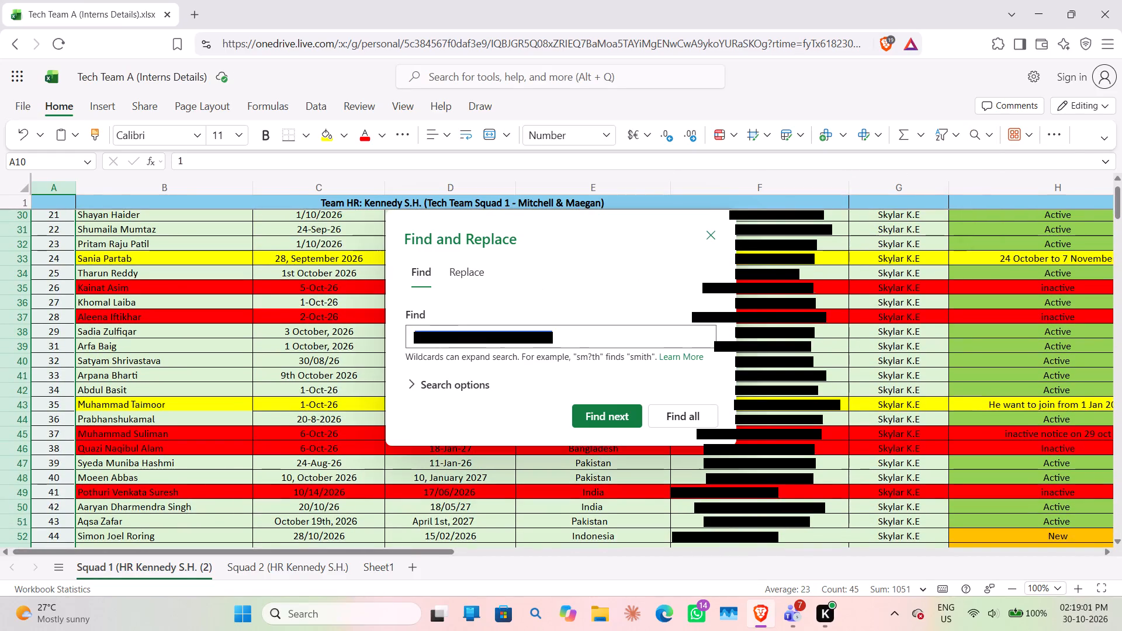
click(697, 415)
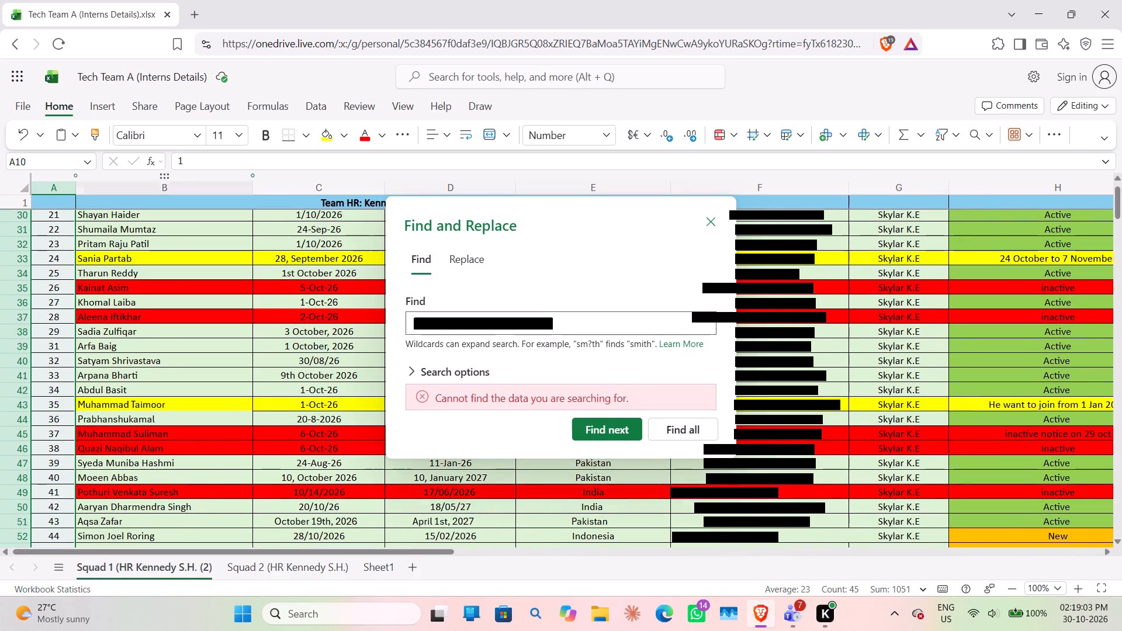
Undo the deletion of row 39 on the Squad 1 sheet.
click(33, 139)
click(19, 134)
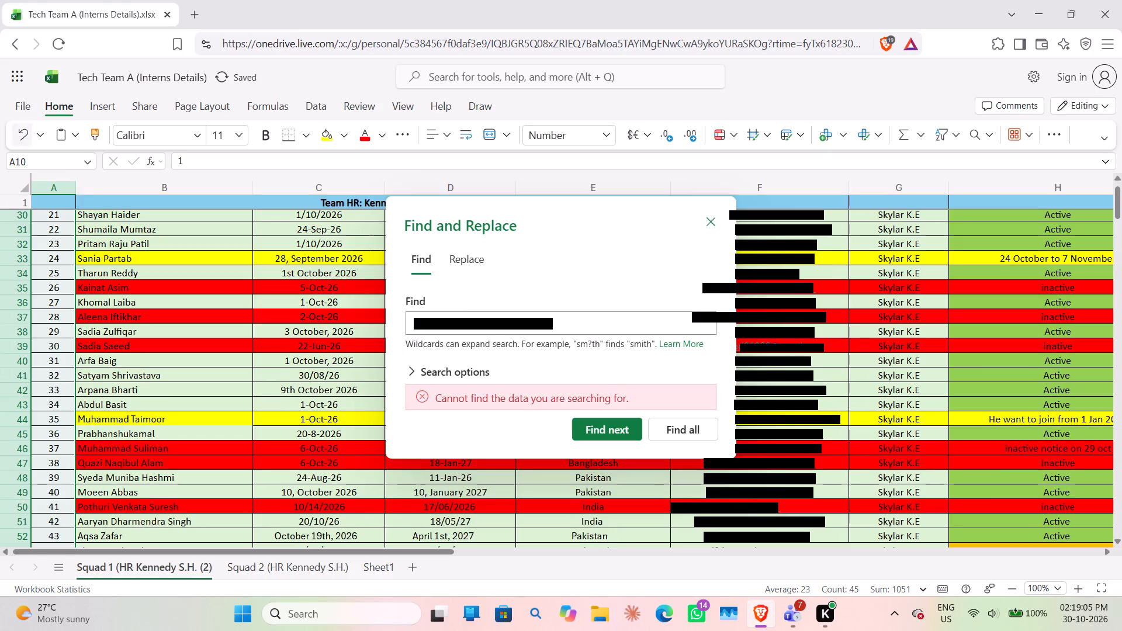
Find all matches of the e-mail address again, go to the entry at F39, and copy the intern's name from B39.
click(670, 429)
click(556, 425)
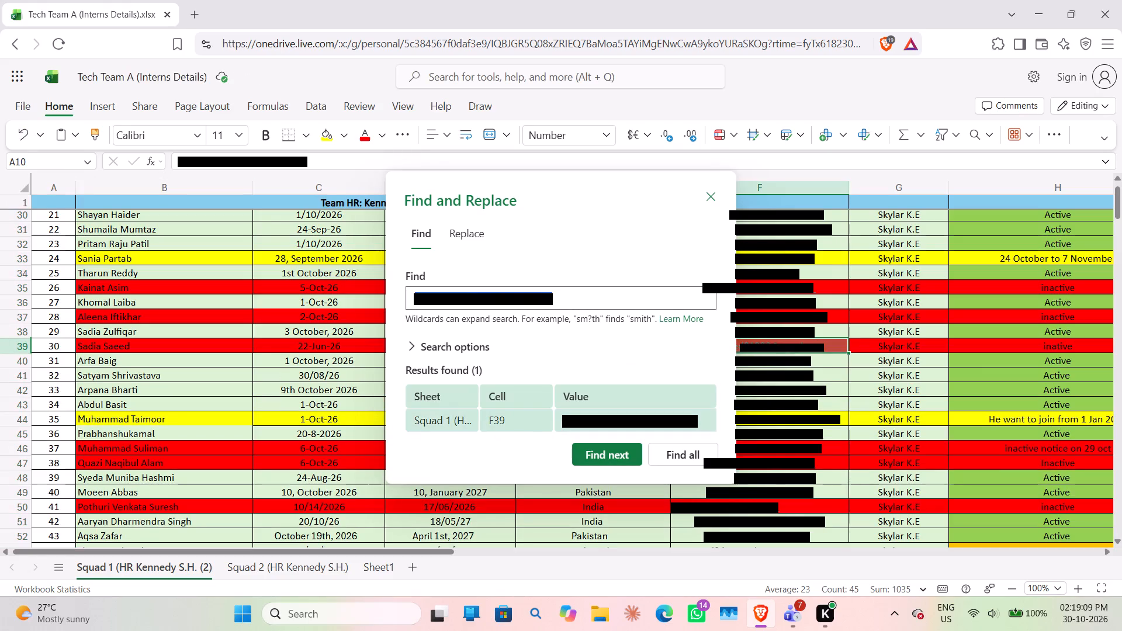
triple_click(140, 346)
key(ctrl+c)
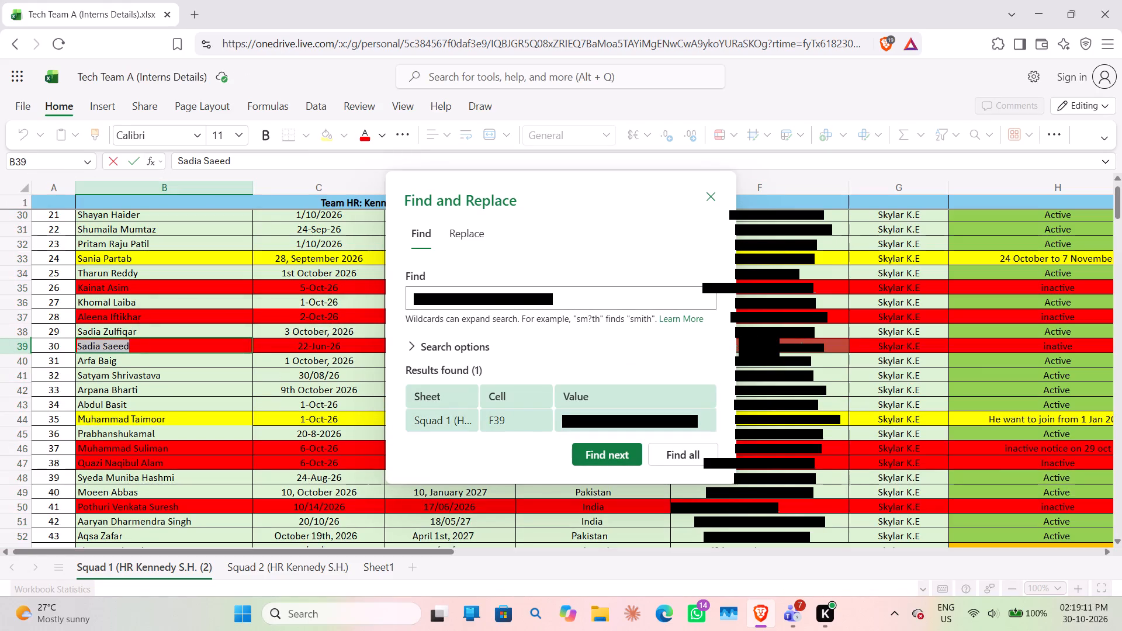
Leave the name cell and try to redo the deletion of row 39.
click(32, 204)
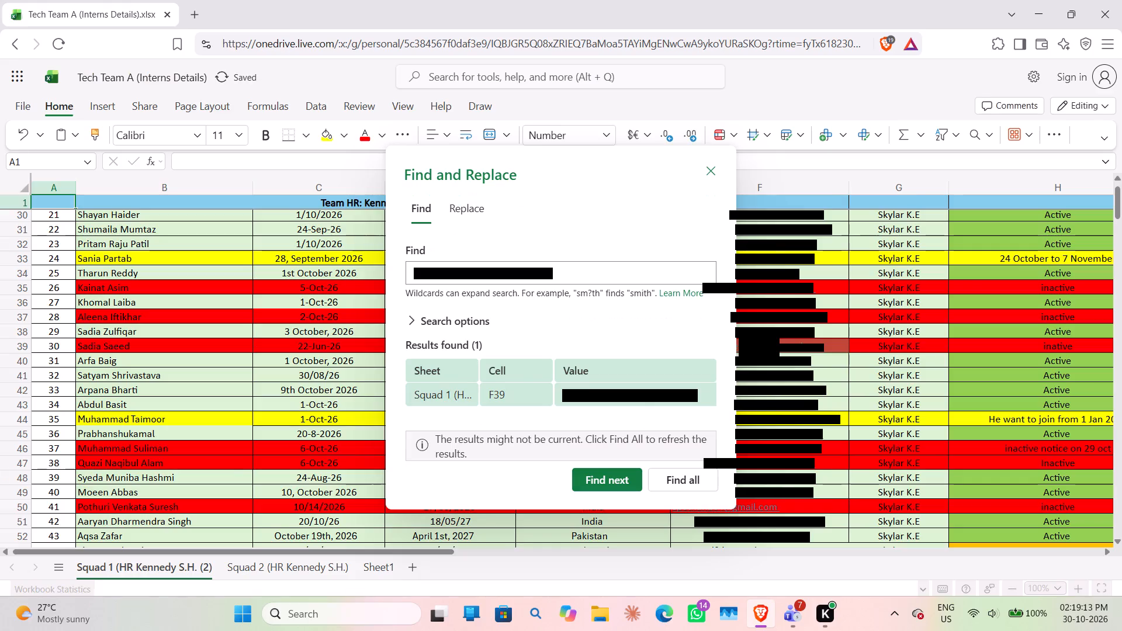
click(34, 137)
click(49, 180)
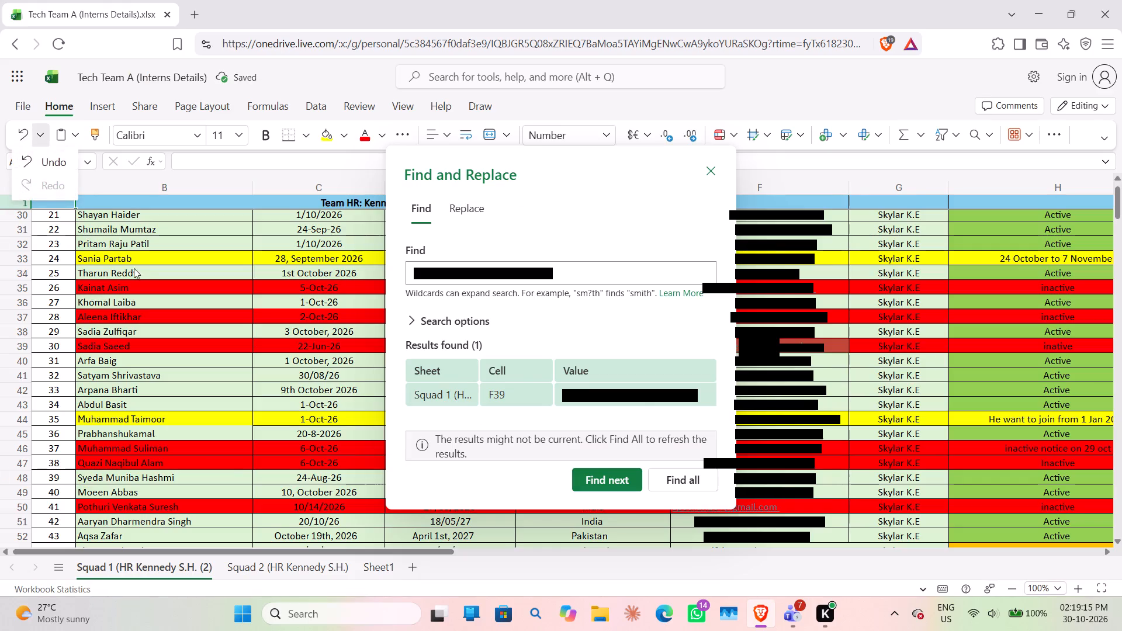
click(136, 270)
Delete the whole row 39 from the Squad 1 sheet.
click(22, 349)
right_click(20, 349)
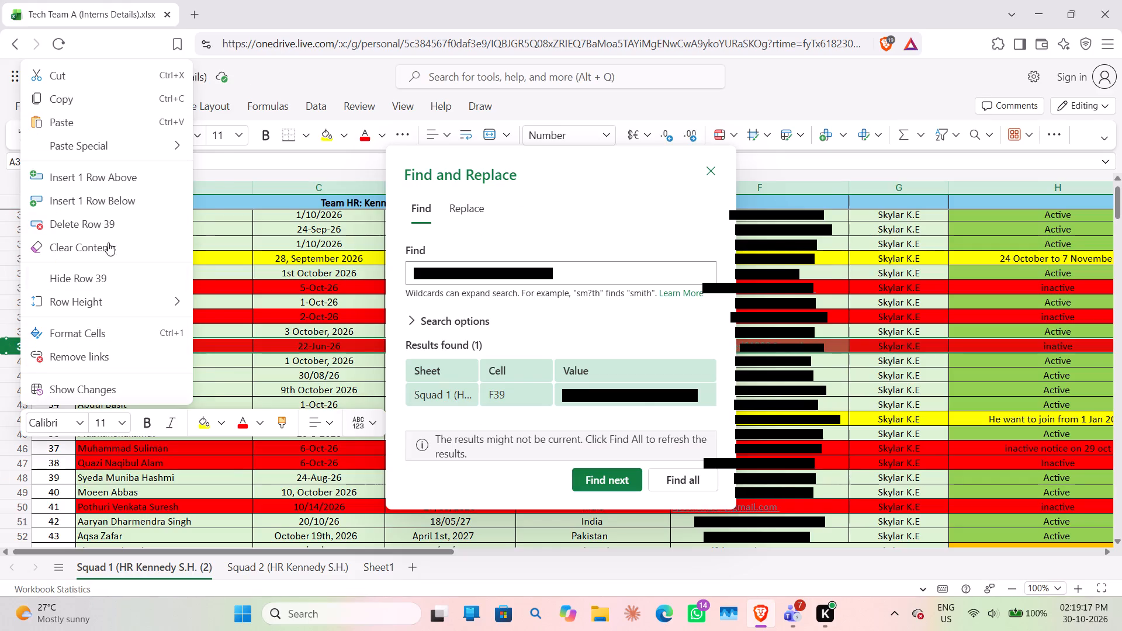
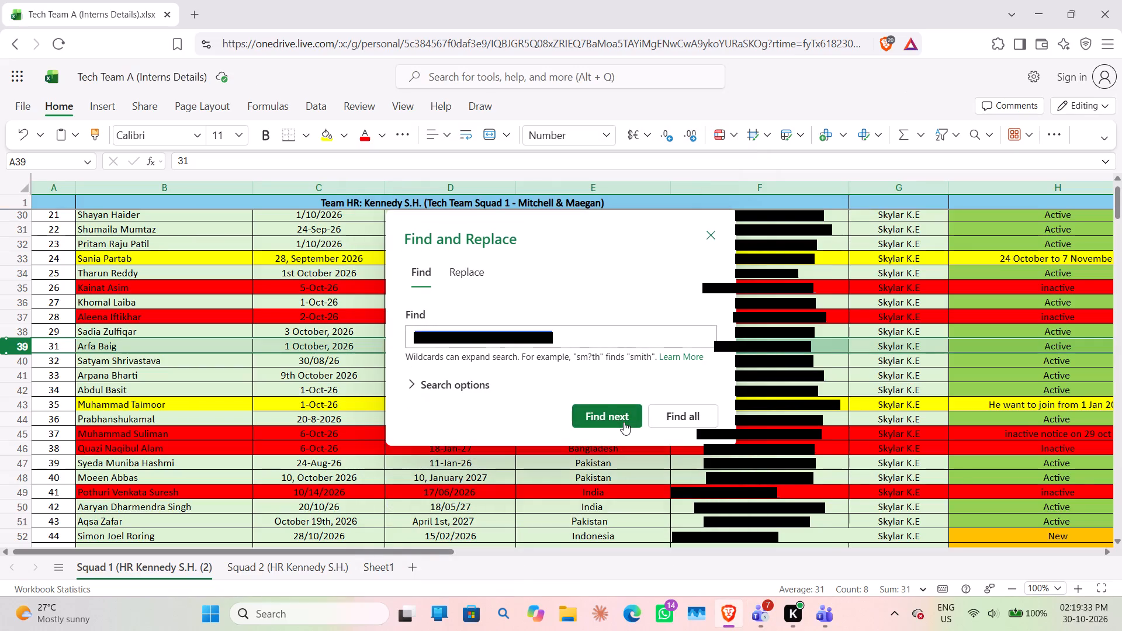
Search the Squad 1 sheet for the next match of the e-mail address, then close the search.
click(624, 422)
click(709, 222)
Renumber the serial numbers in column A with a fill series starting at 1 from A10 down to A55.
scroll(144, 281, up, 5)
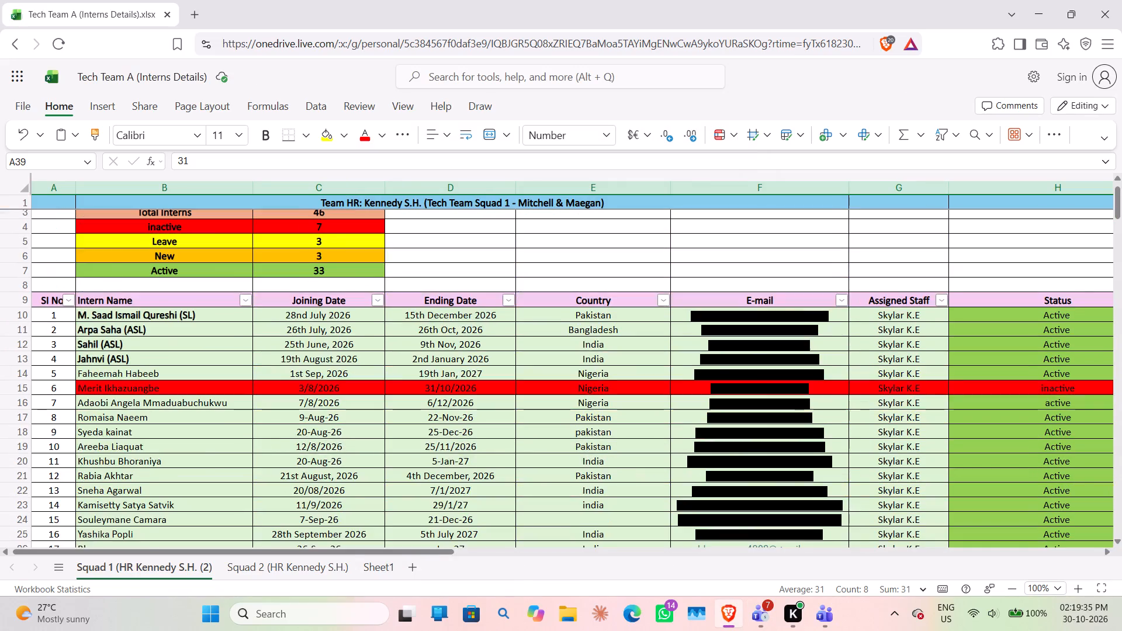
click(64, 337)
drag(75, 342, 64, 446)
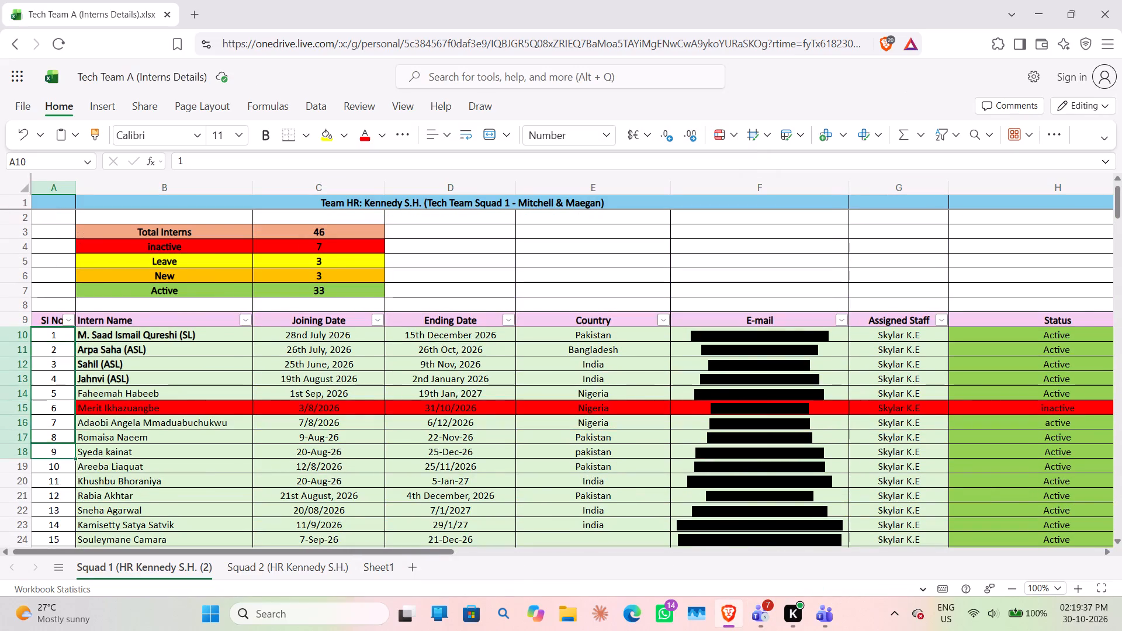
drag(64, 446, 63, 556)
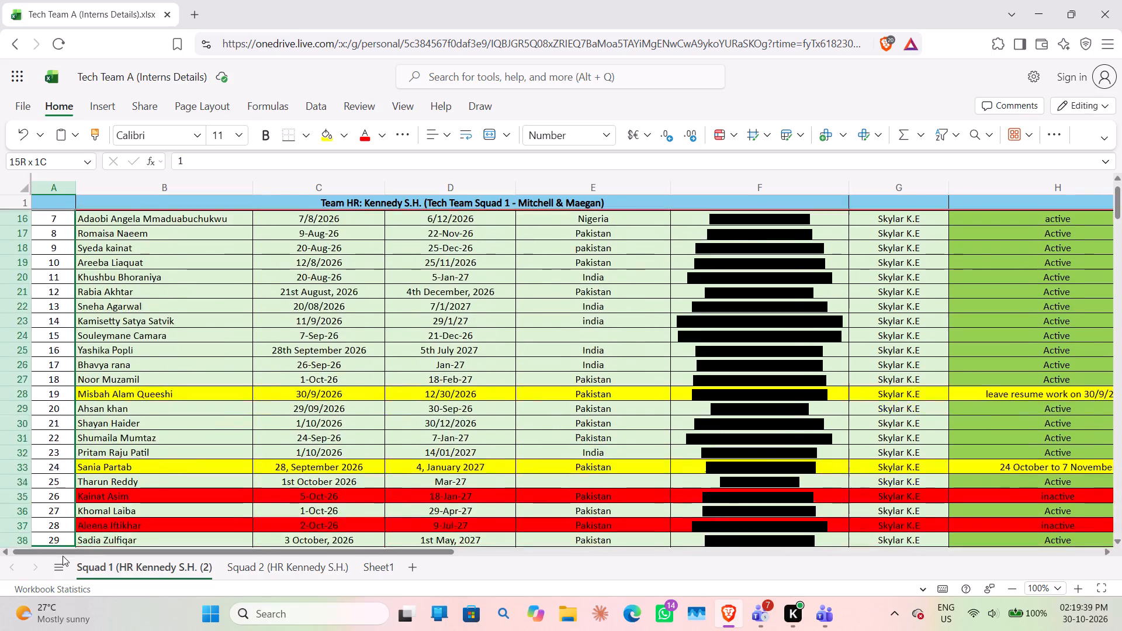
drag(63, 556, 79, 372)
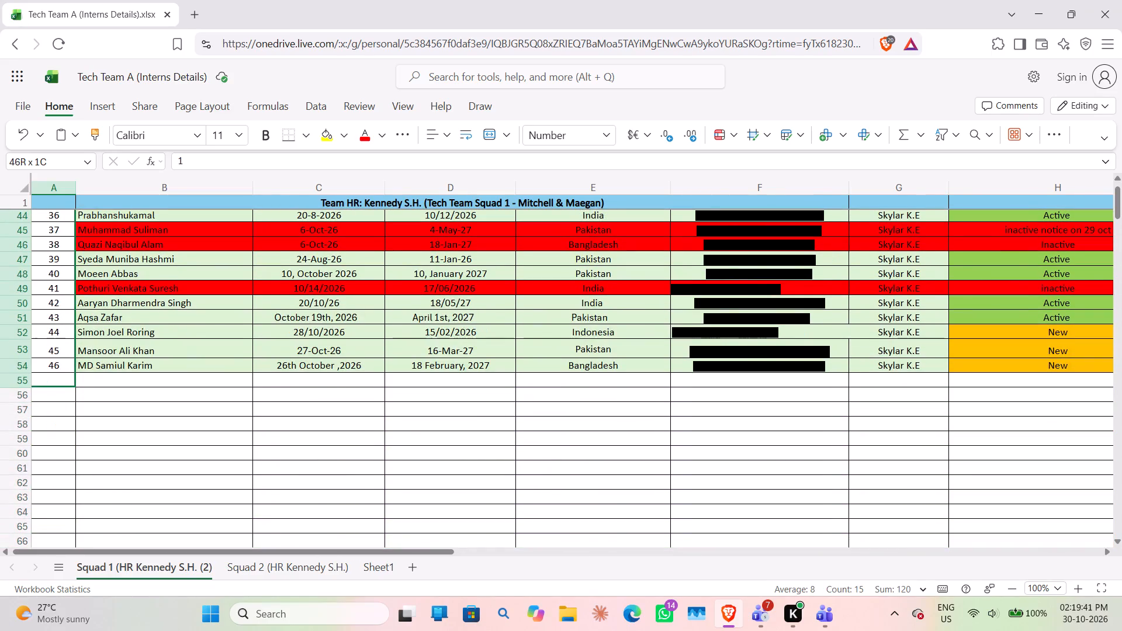
drag(79, 372, 81, 373)
click(101, 407)
click(112, 450)
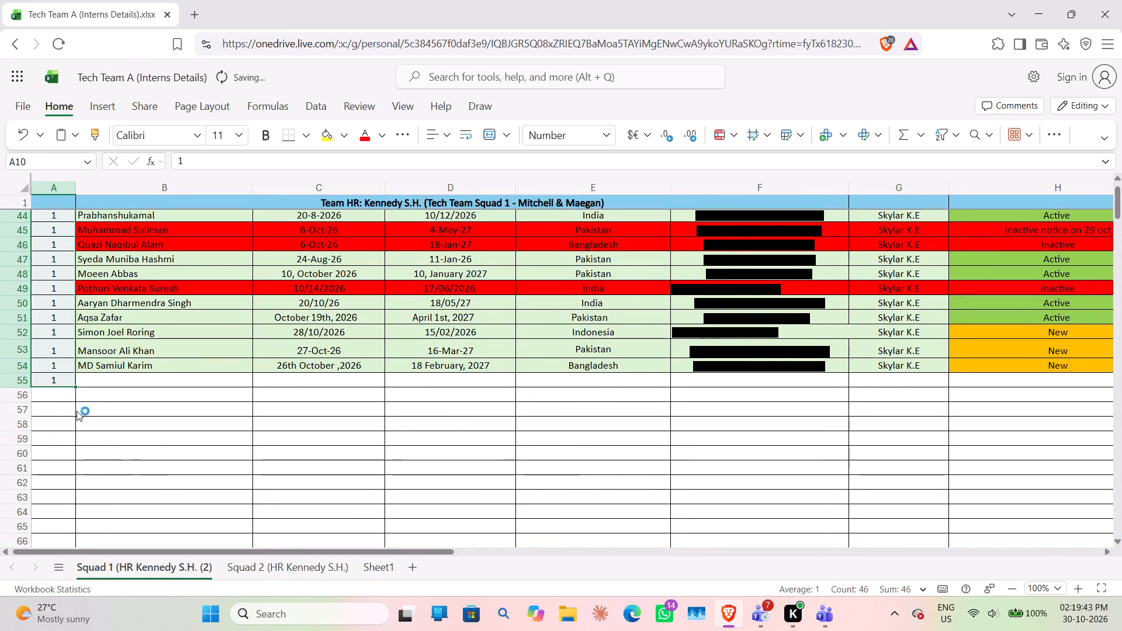
Clear the surplus serial number from A55 below the last intern's row.
double_click(66, 383)
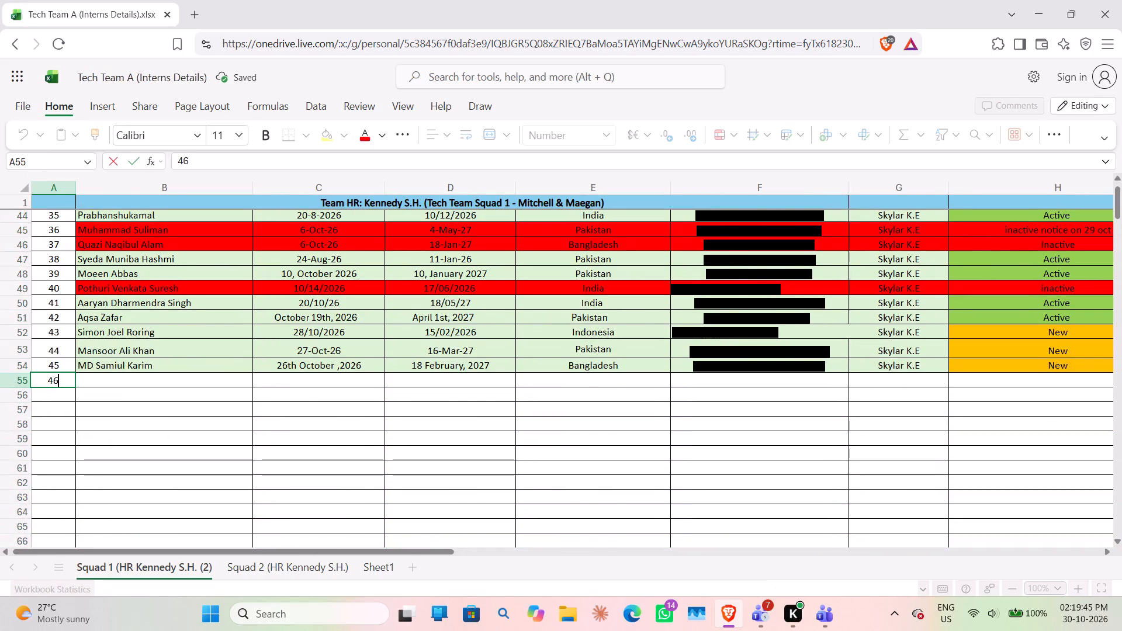
key(BackSpace)
key(BackSpace)
Set the Total Interns count in C3 of the Squad 1 summary to 45.
scroll(211, 320, up, 4)
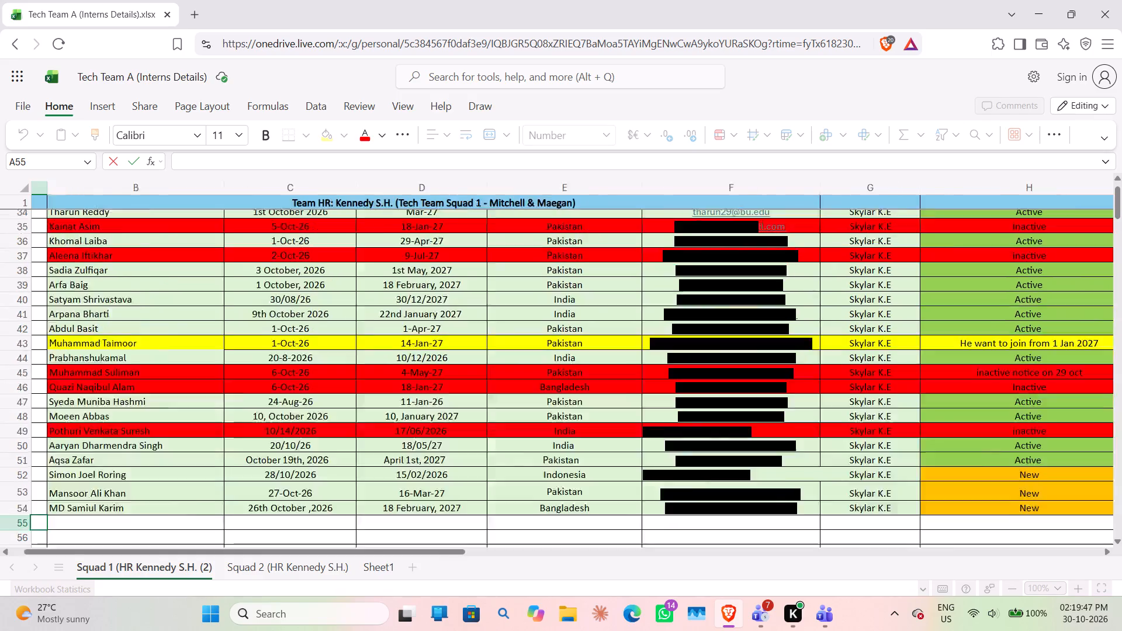
scroll(210, 320, up, 3)
scroll(209, 318, right, 4)
double_click(328, 232)
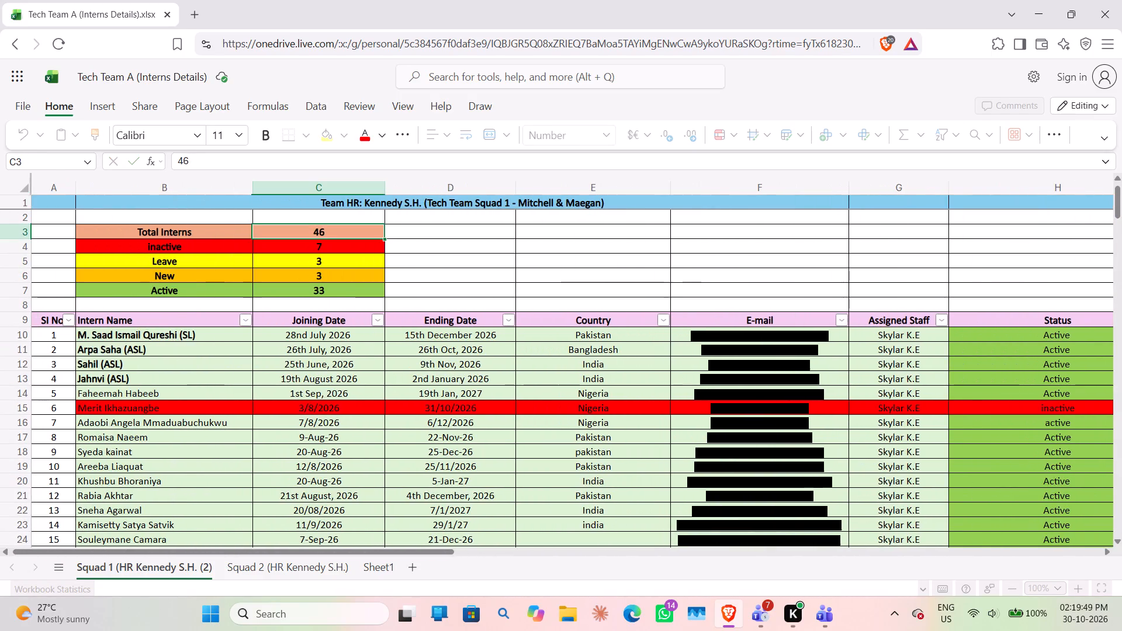
click(329, 232)
key(BackSpace)
key(5)
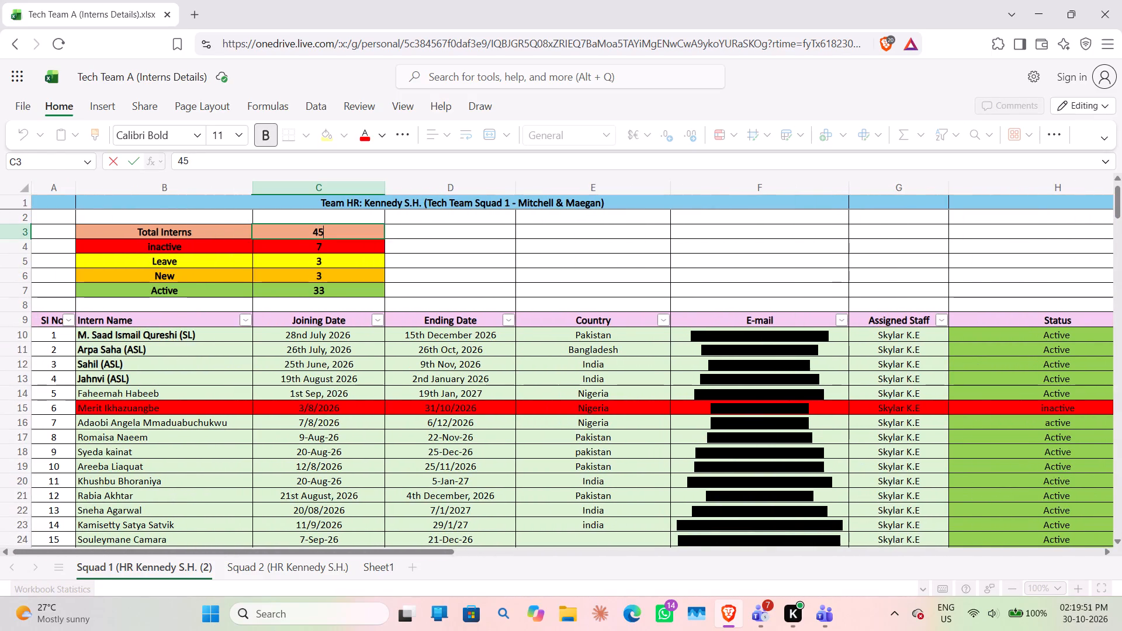
Set the summary's Active count in C7 to 32 and the Inactive count in C4 to 6.
triple_click(331, 290)
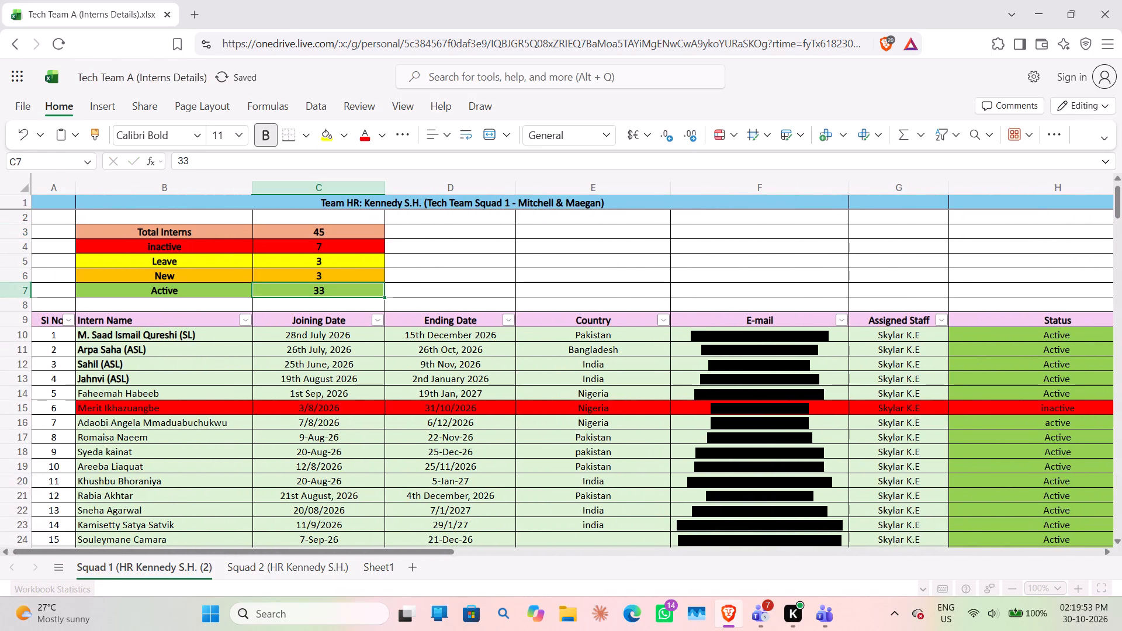
text(32)
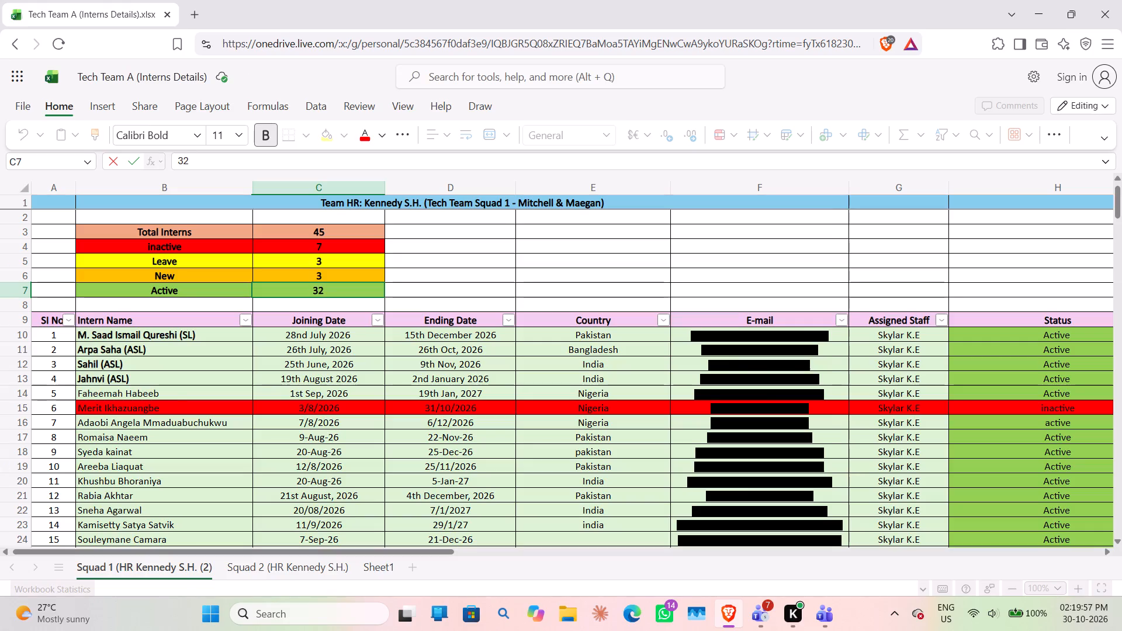
double_click(333, 246)
key(BackSpace)
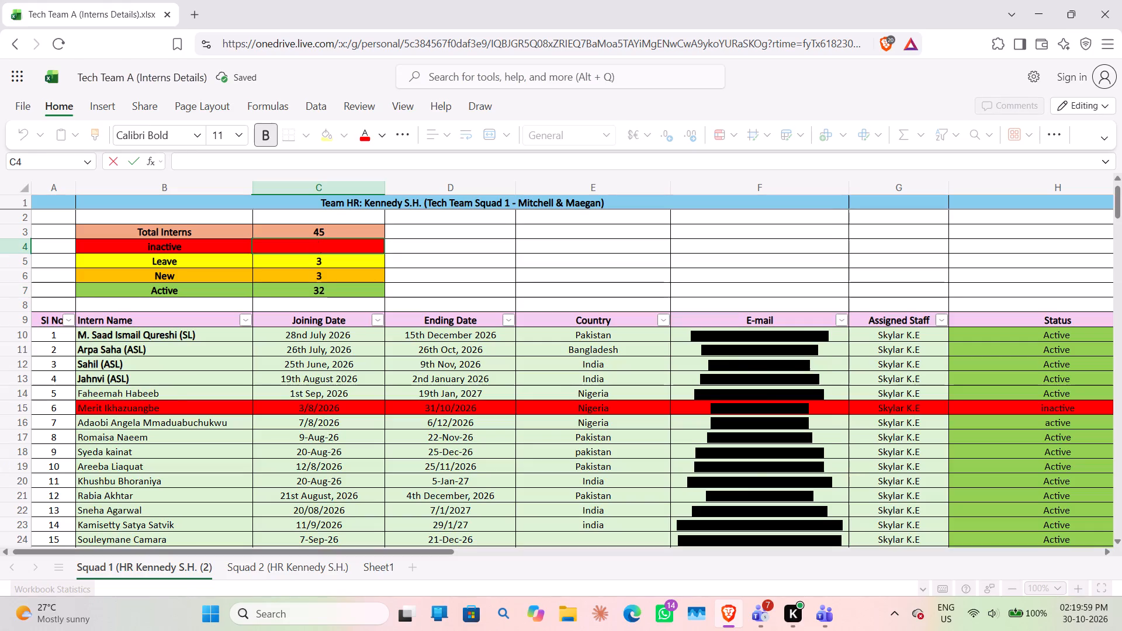
key(6)
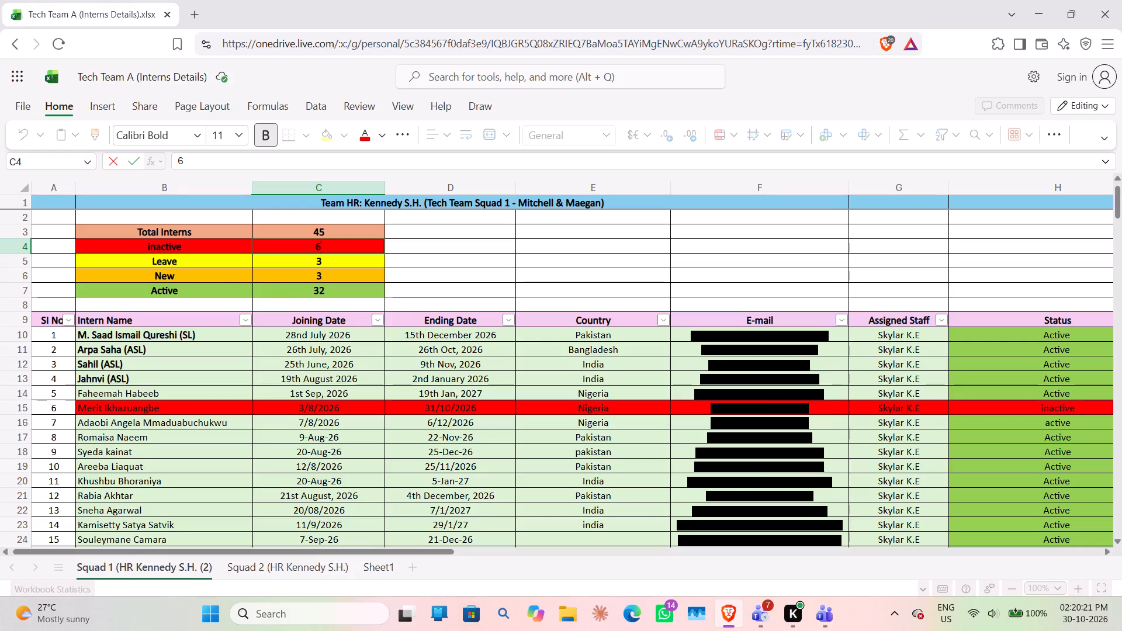
Open the Active count in C7 of the summary for editing.
click(330, 289)
double_click(330, 289)
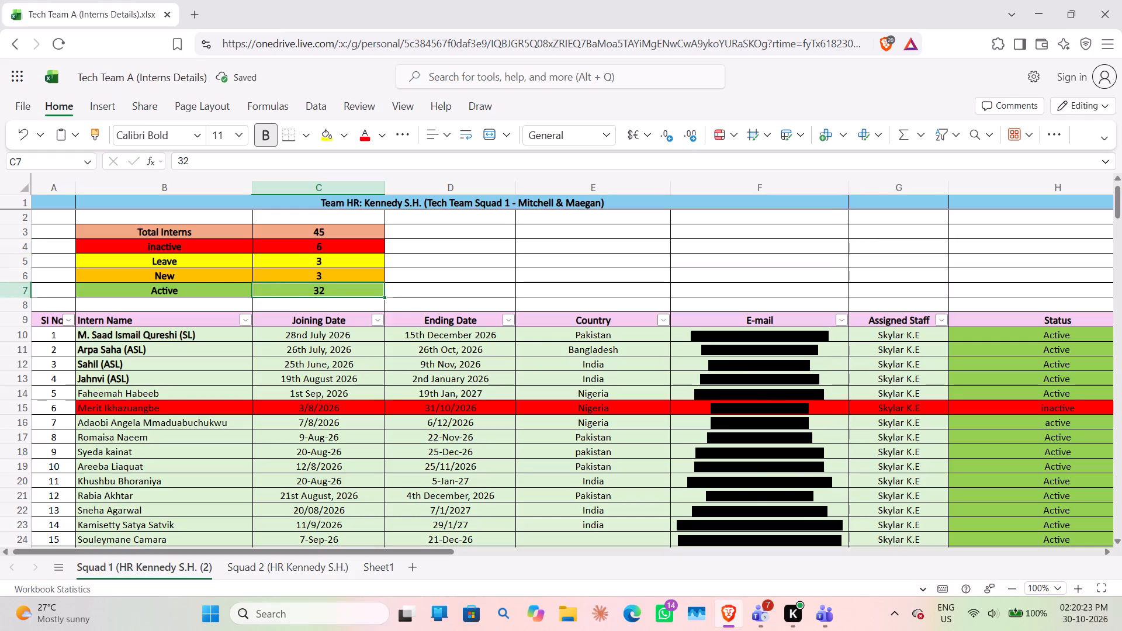
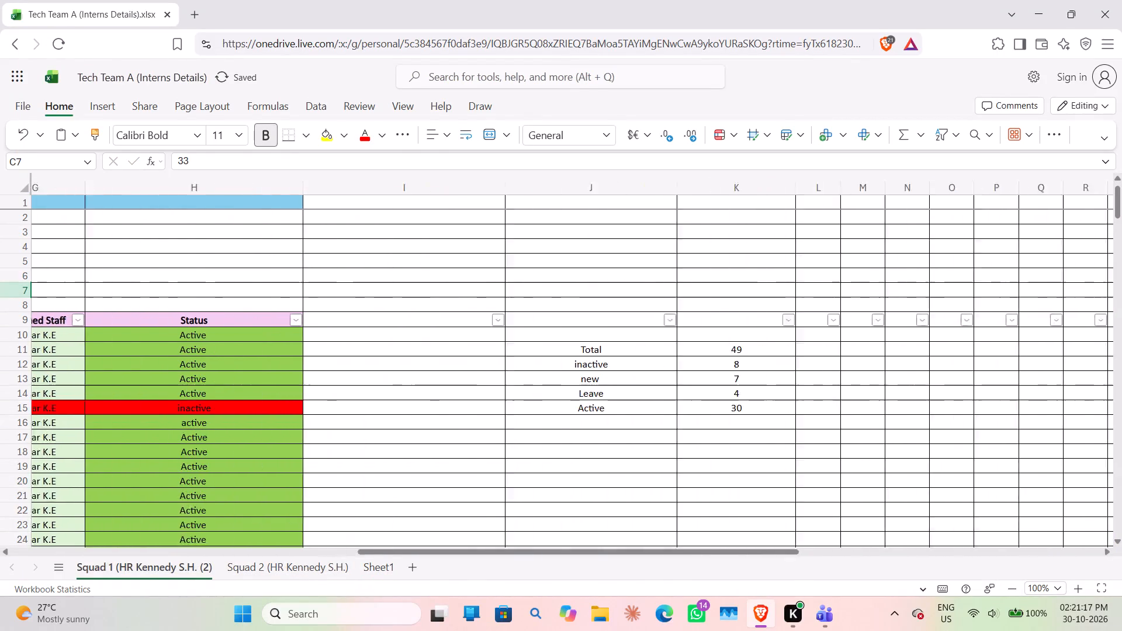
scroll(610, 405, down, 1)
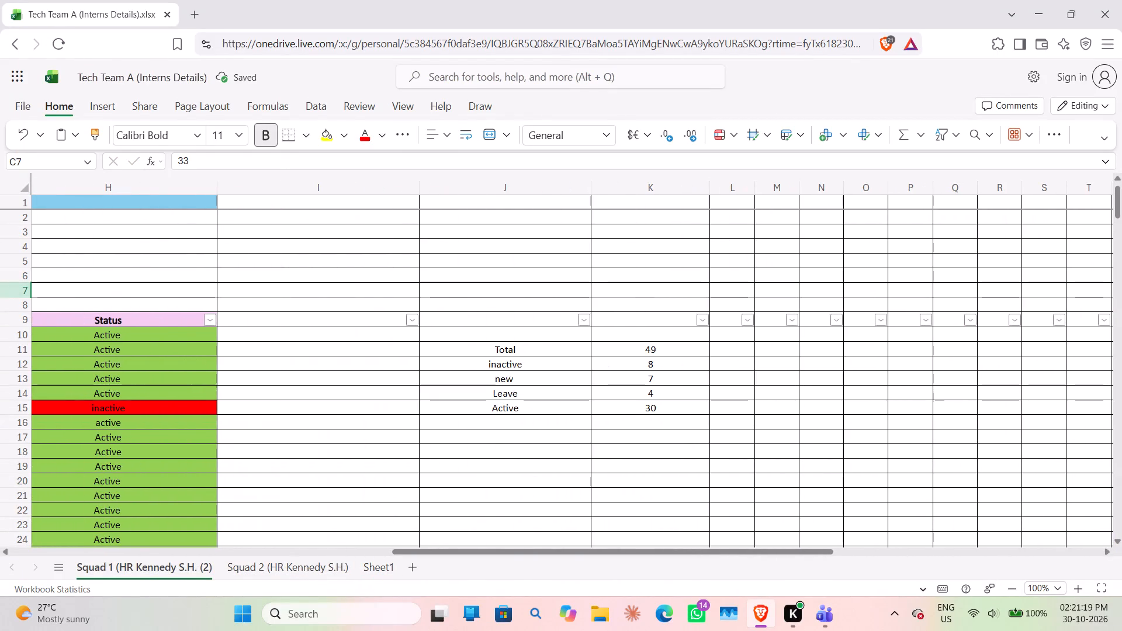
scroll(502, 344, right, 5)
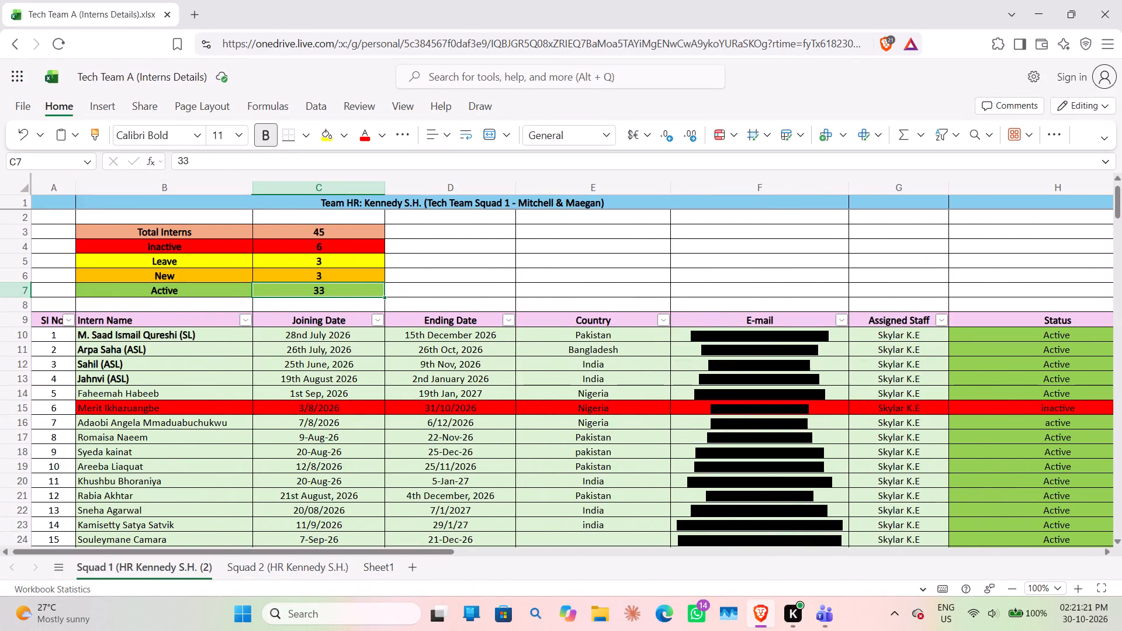
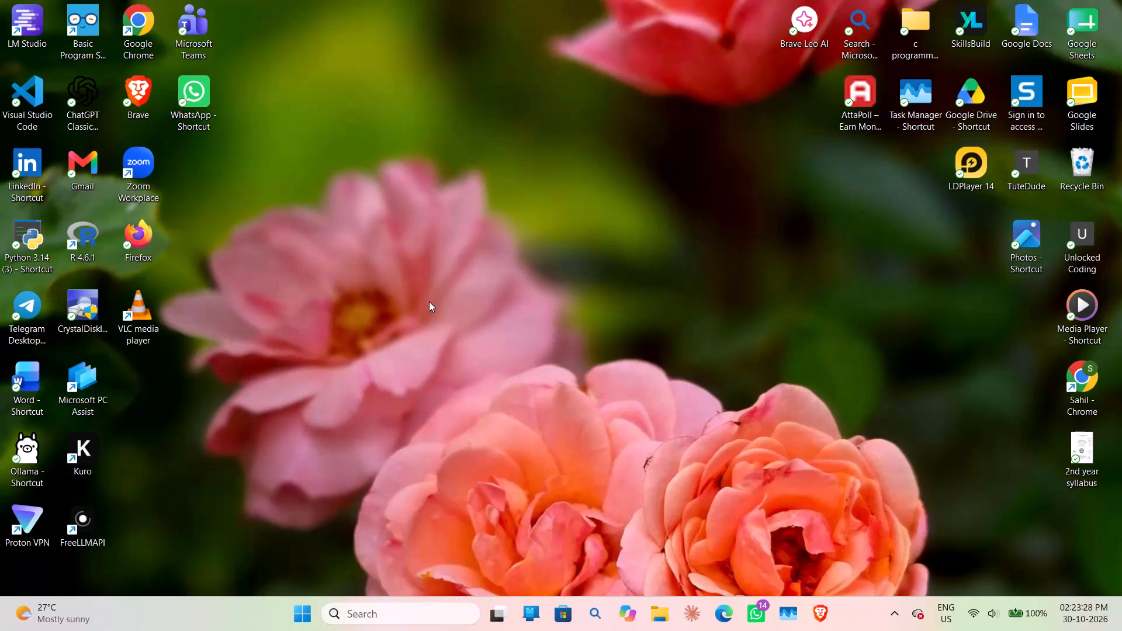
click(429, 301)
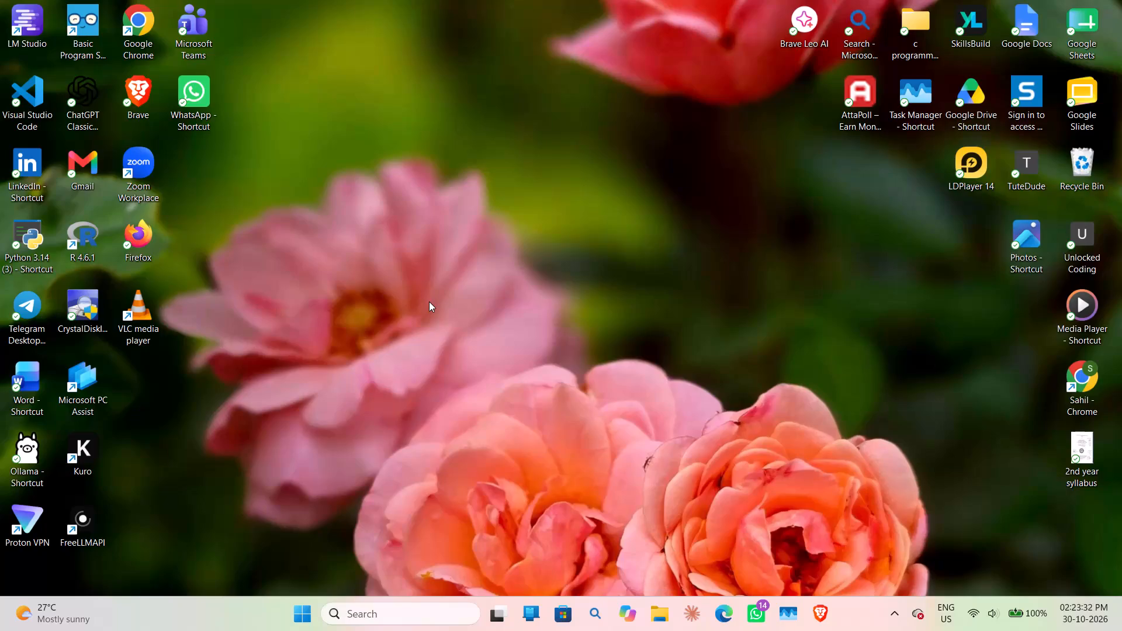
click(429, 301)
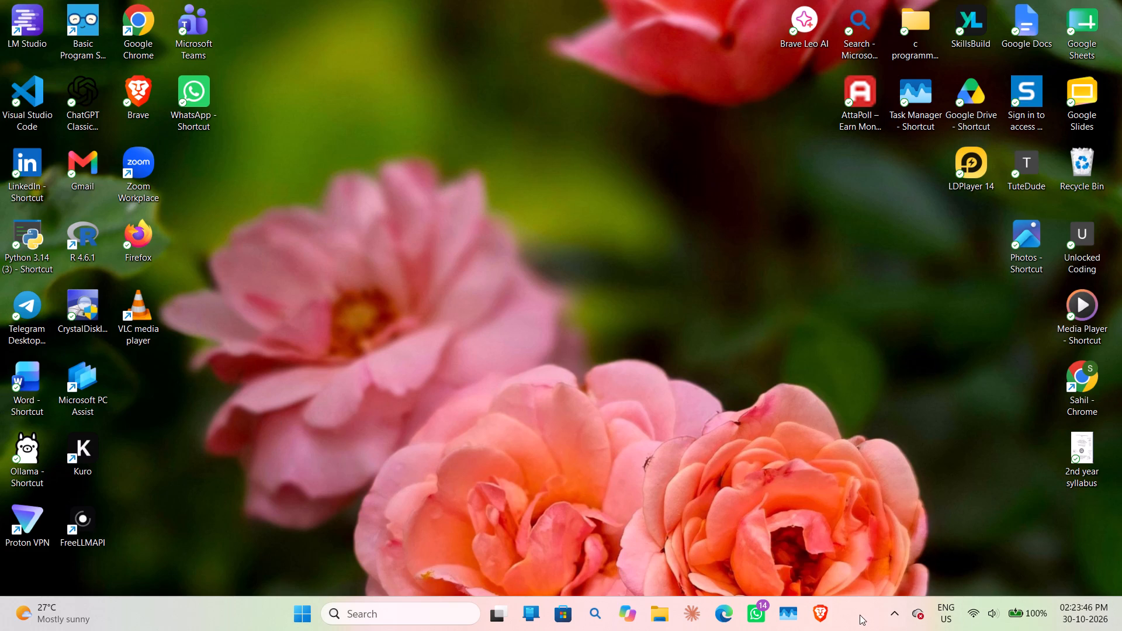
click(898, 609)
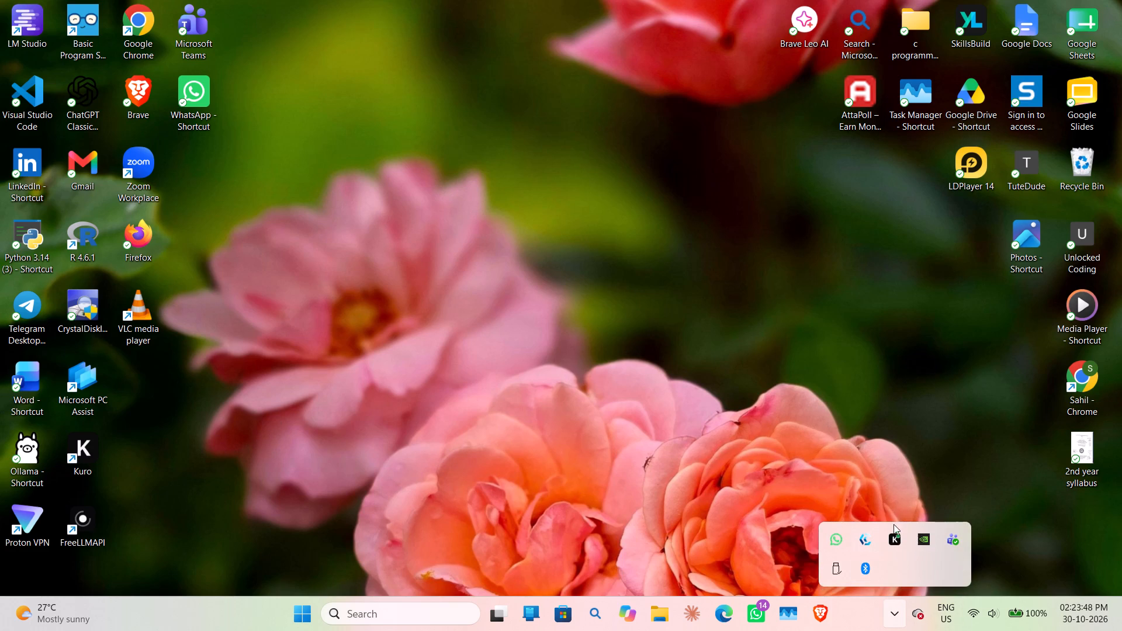